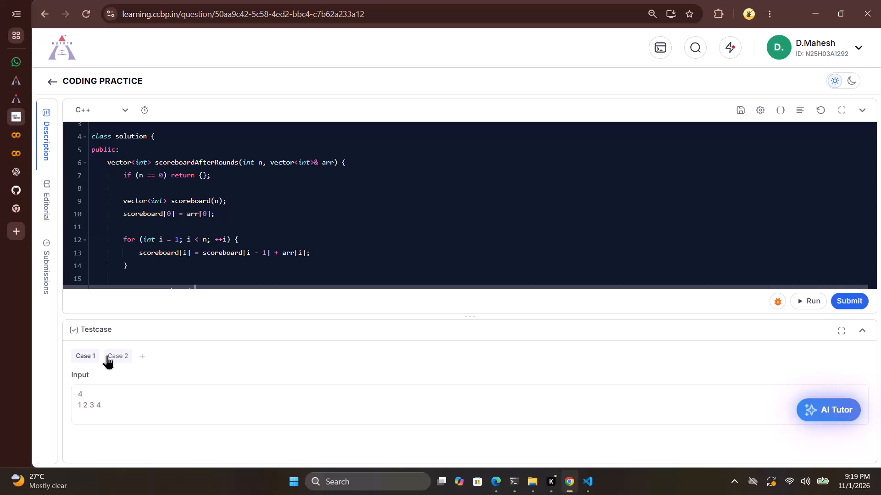
Enlarge the code editor to show the whole C++ solution for review.
scroll(107, 355, "up", 5)
left_click(842, 329)
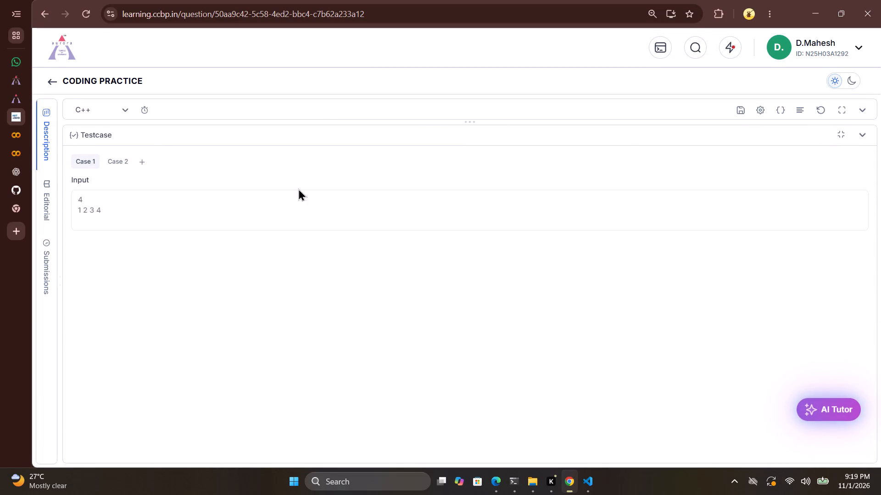
left_click(841, 110)
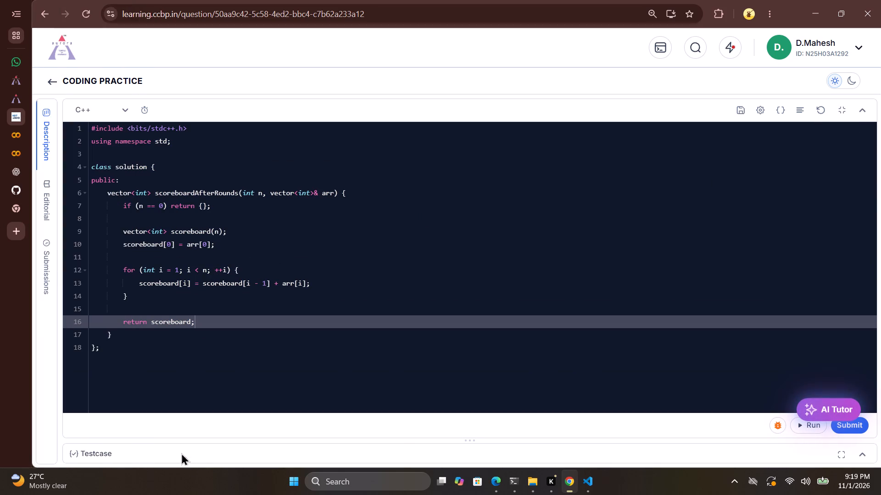
Expand the problem description beside the code and read its examples, task, constraints and input/output formats.
left_click(50, 450)
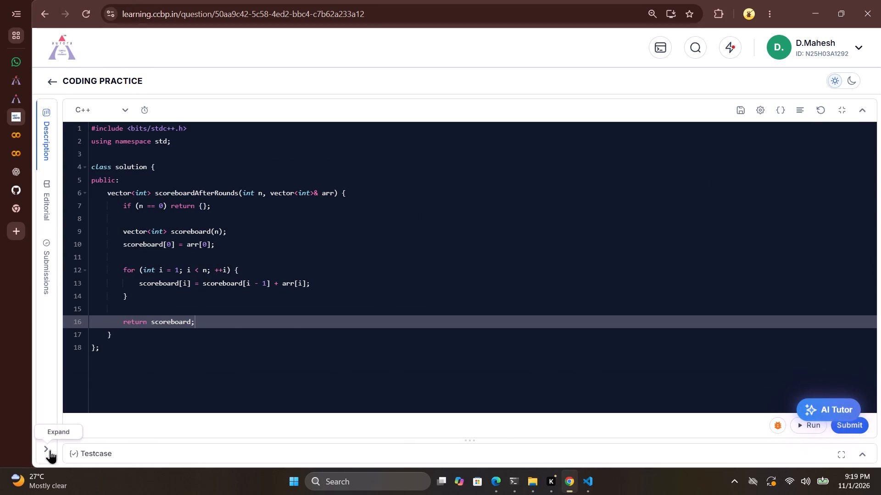
scroll(504, 303, "down", 5)
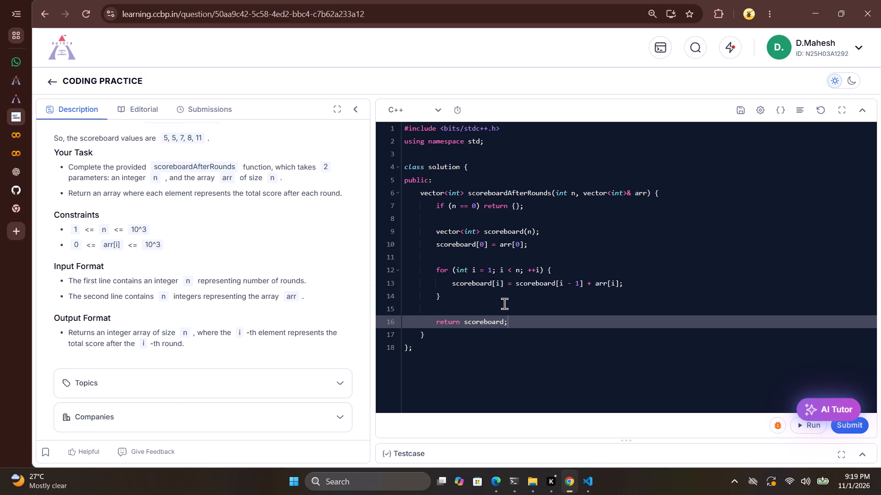
scroll(422, 358, "down", 8)
scroll(386, 436, "down", 4)
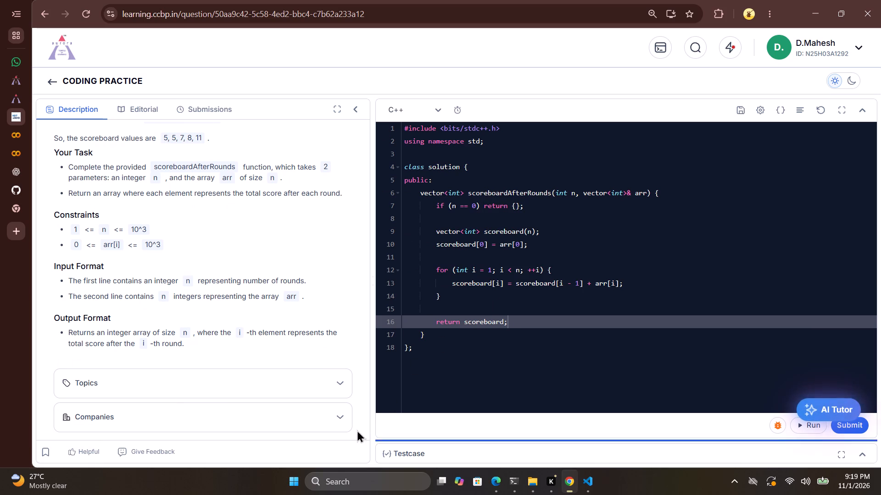
scroll(313, 410, "down", 7)
scroll(308, 335, "down", 5)
scroll(308, 335, "up", 6)
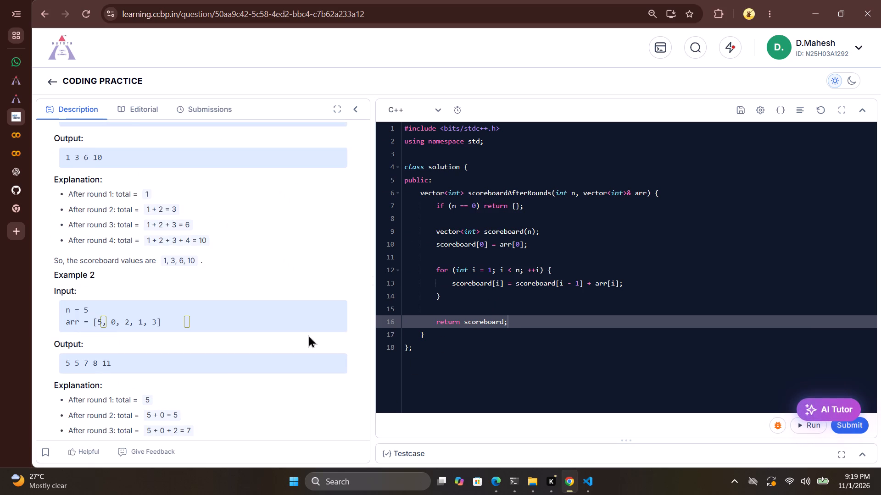
scroll(308, 335, "up", 7)
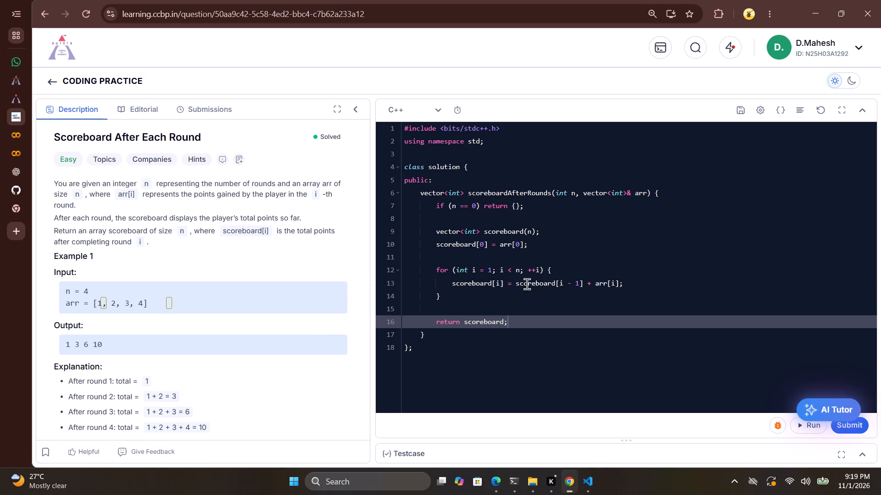
scroll(527, 284, "down", 5)
scroll(520, 335, "down", 3)
scroll(494, 434, "down", 4)
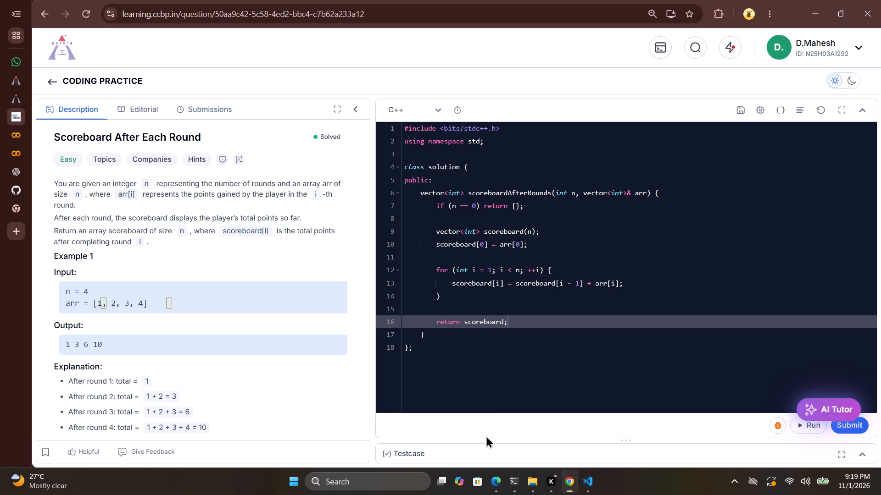
Show the test cases below the code and compare the Case 1 and Case 2 inputs with the description's examples.
left_click(845, 454)
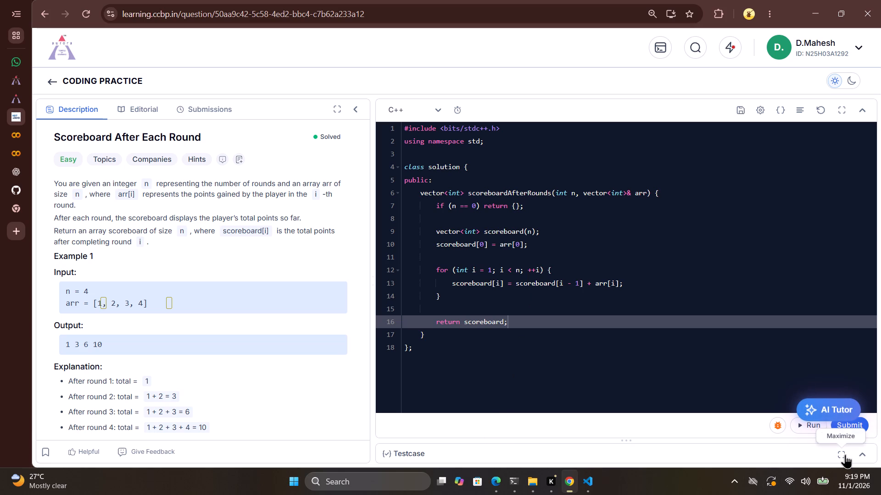
left_click(859, 451)
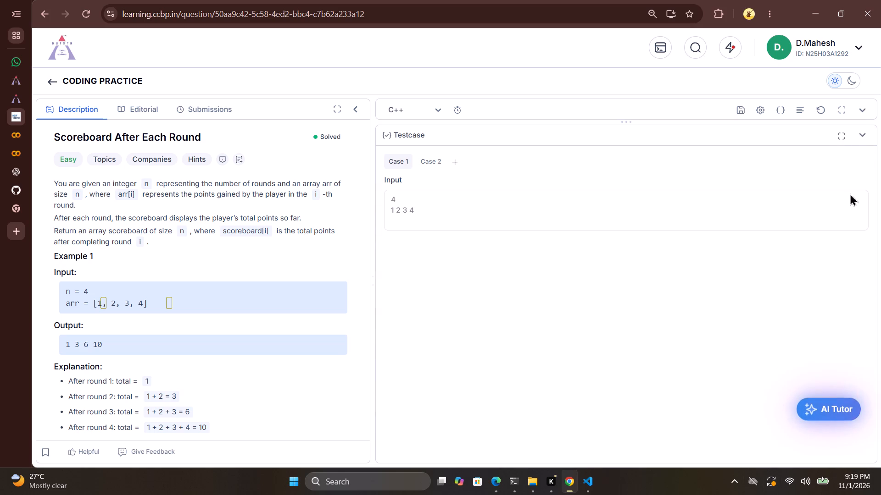
left_click(841, 141)
left_click(856, 133)
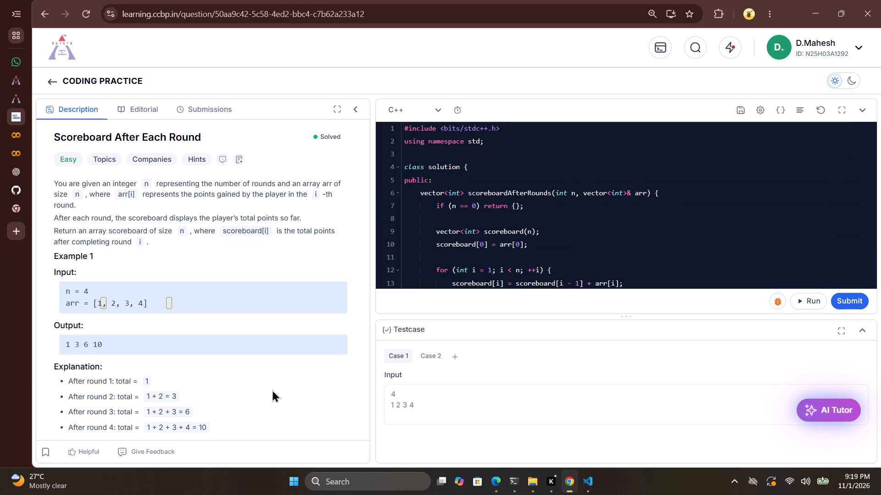
left_click(434, 353)
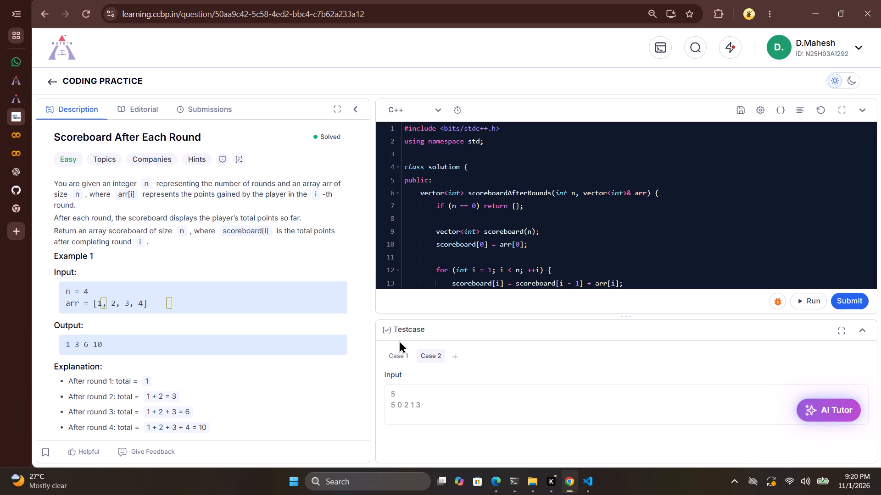
left_click(403, 353)
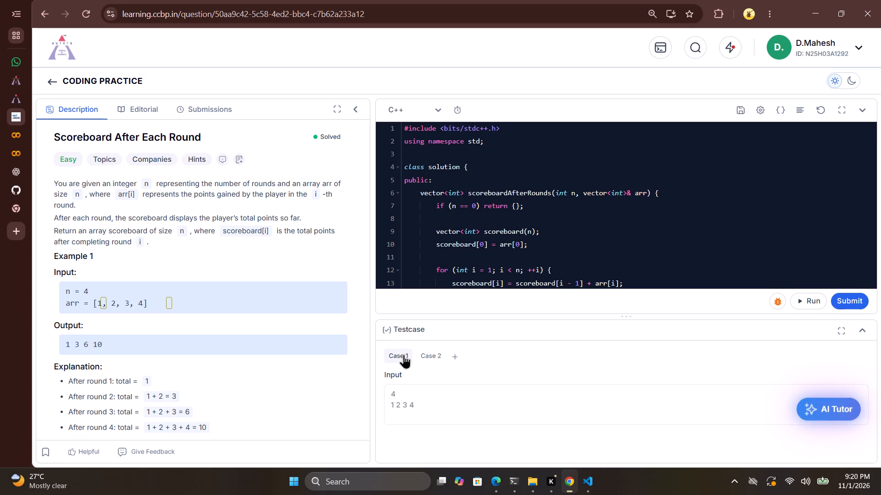
scroll(174, 272, "down", 4)
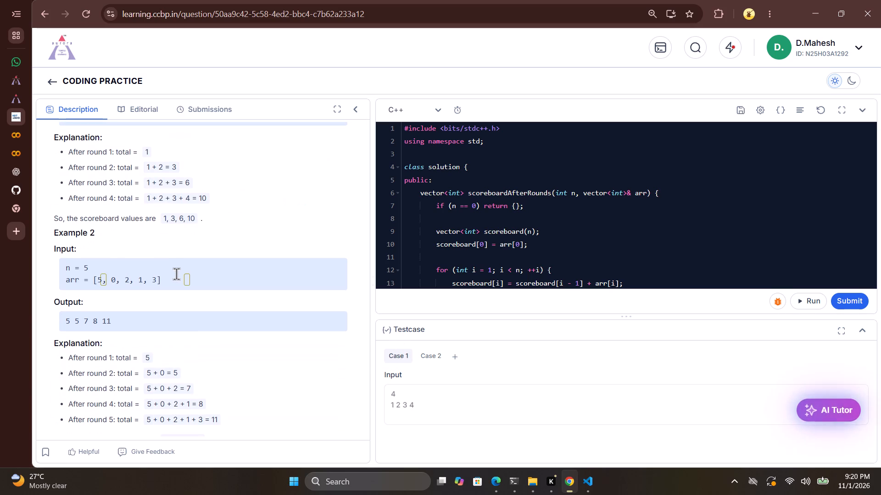
scroll(177, 274, "down", 2)
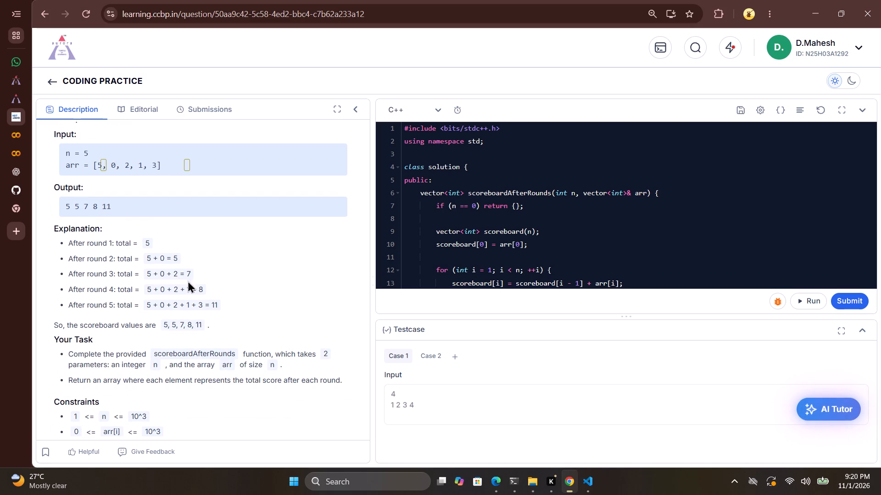
left_click(421, 355)
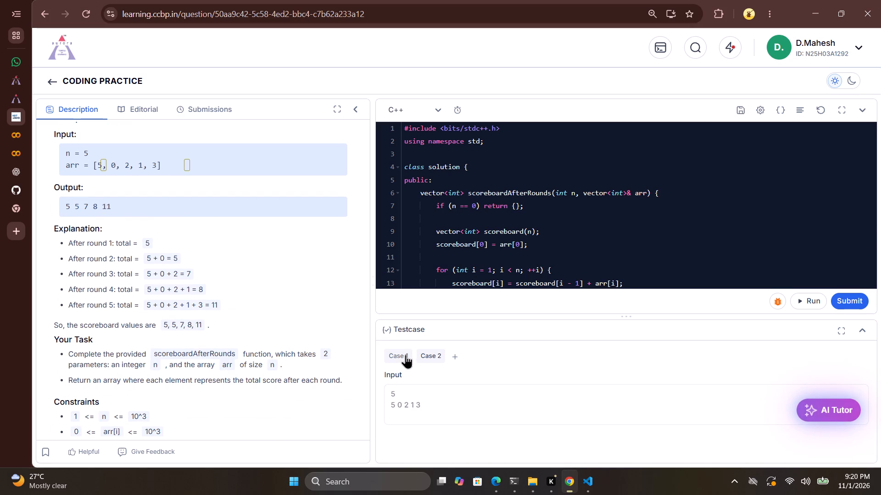
left_click(406, 354)
scroll(406, 359, "down", 4)
scroll(336, 379, "down", 11)
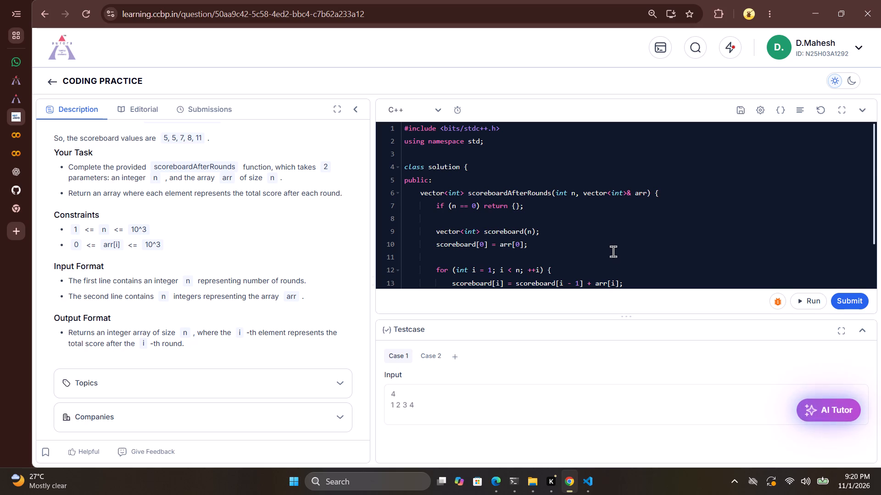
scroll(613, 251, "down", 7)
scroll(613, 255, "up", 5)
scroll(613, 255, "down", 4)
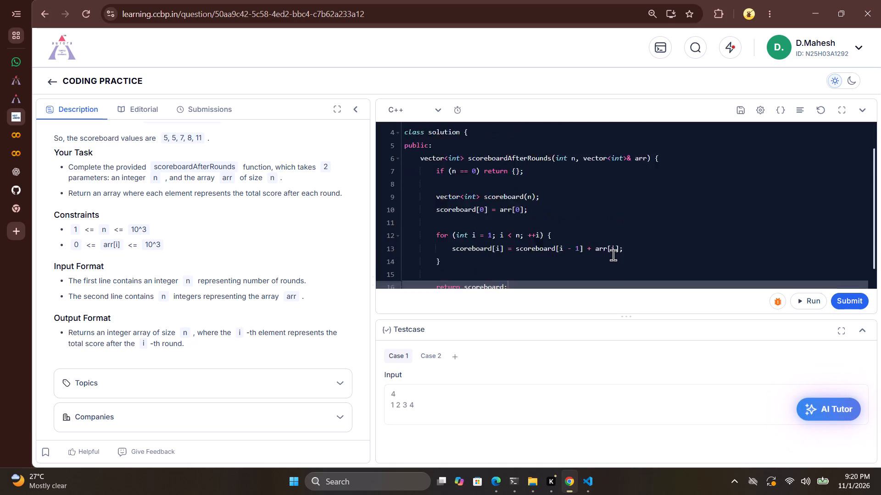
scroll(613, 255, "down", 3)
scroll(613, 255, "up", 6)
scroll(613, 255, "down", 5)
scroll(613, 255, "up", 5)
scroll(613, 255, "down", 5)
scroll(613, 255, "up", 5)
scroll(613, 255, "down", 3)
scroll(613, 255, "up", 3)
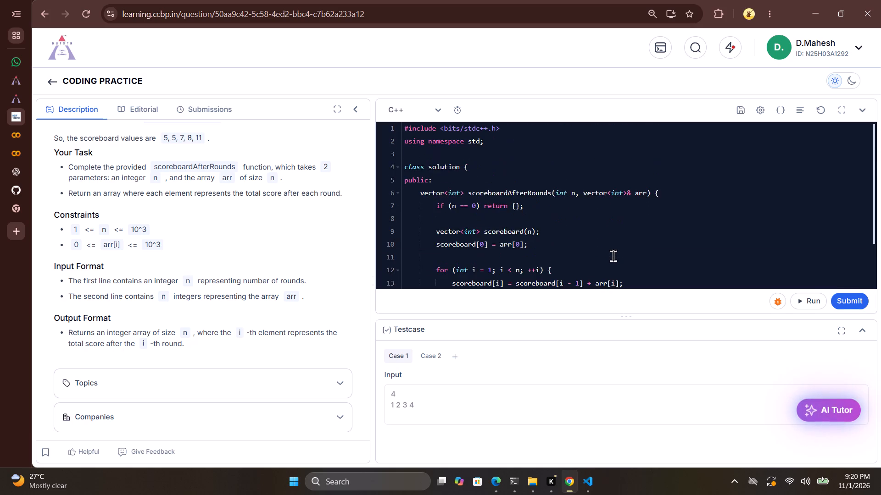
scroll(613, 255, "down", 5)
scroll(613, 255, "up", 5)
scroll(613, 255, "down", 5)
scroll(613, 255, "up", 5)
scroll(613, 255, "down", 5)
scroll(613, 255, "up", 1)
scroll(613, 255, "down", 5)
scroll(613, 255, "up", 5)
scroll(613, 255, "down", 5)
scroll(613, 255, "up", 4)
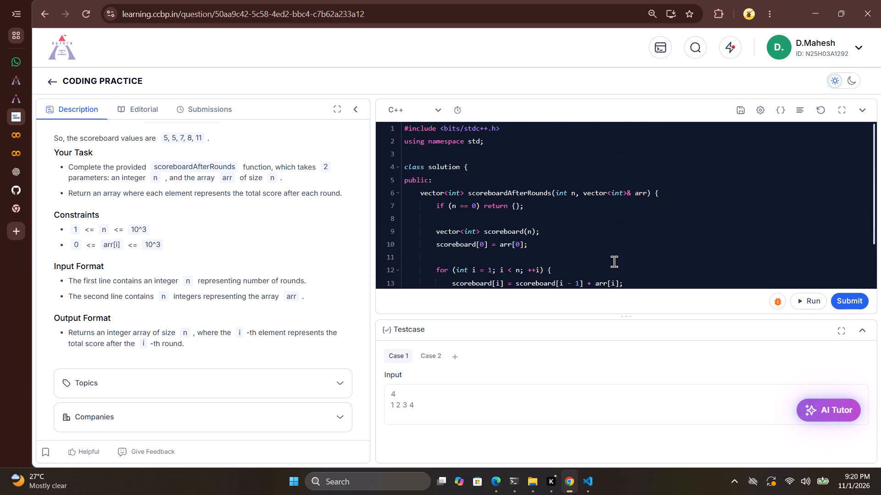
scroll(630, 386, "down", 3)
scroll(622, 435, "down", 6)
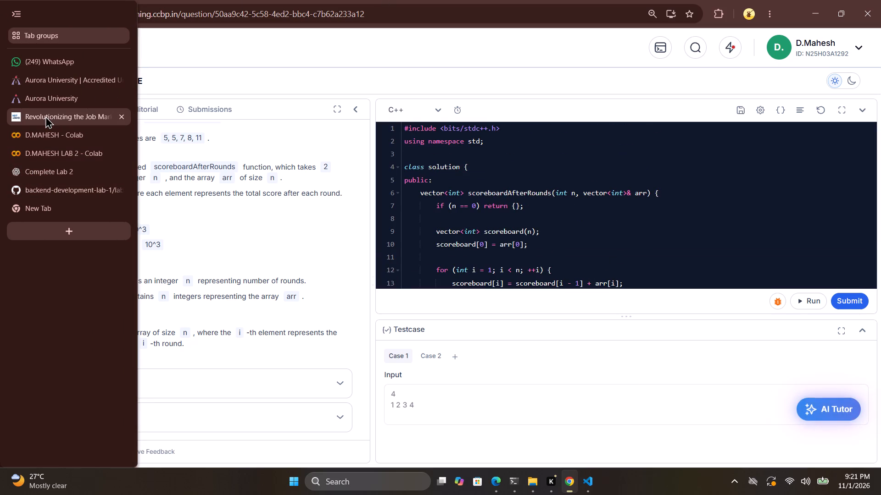
Switch to the Aurora University assessments page and return from Advanced Data Structures to the overview of all courses.
left_click(50, 100)
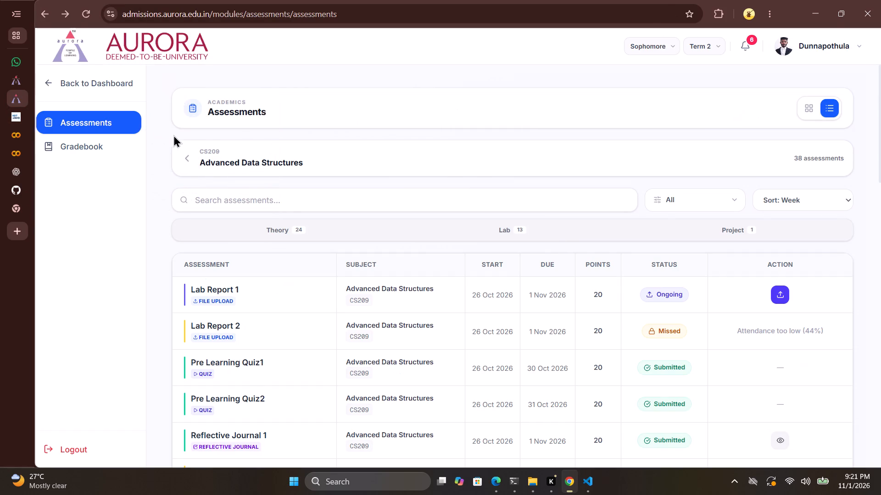
left_click(190, 156)
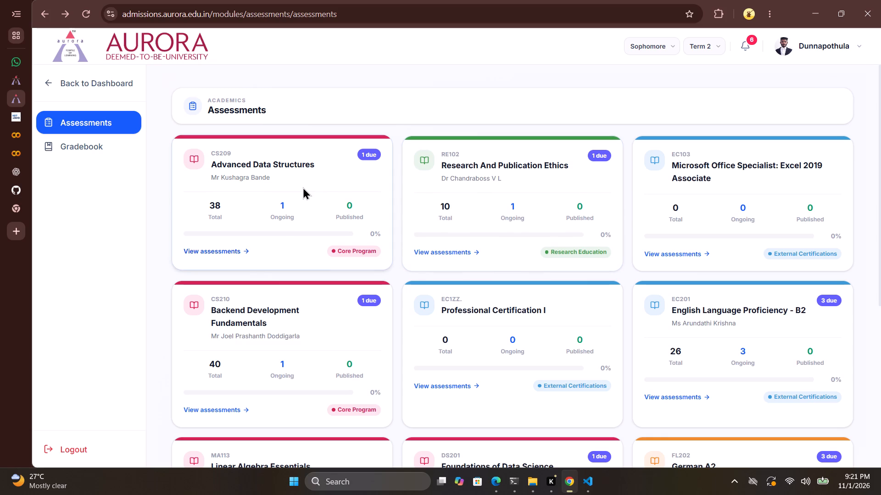
Look through the course cards on the Assessments overview to check which courses have assessments due.
scroll(303, 187, "down", 3)
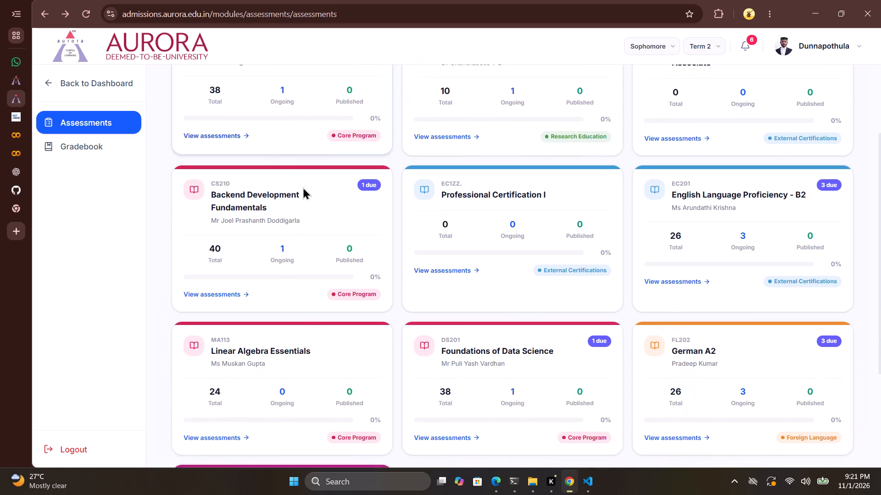
scroll(303, 187, "down", 4)
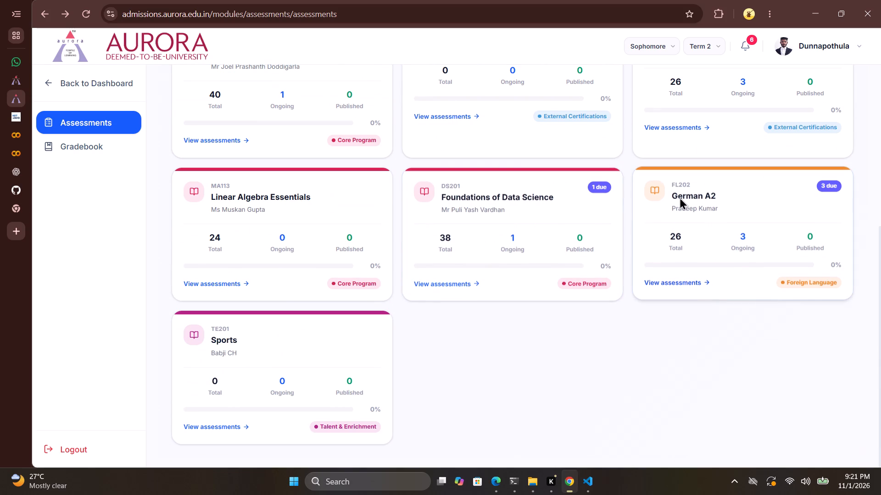
scroll(477, 208, "up", 2)
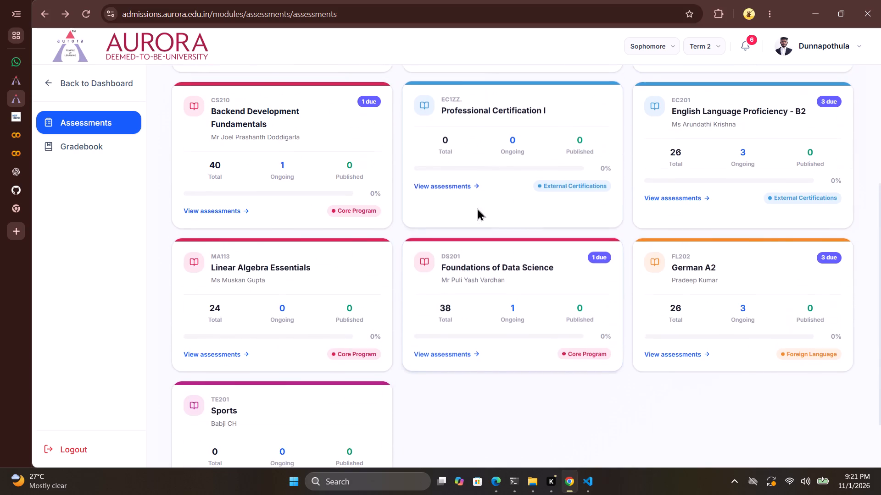
scroll(477, 208, "up", 2)
scroll(477, 208, "down", 6)
scroll(477, 208, "up", 3)
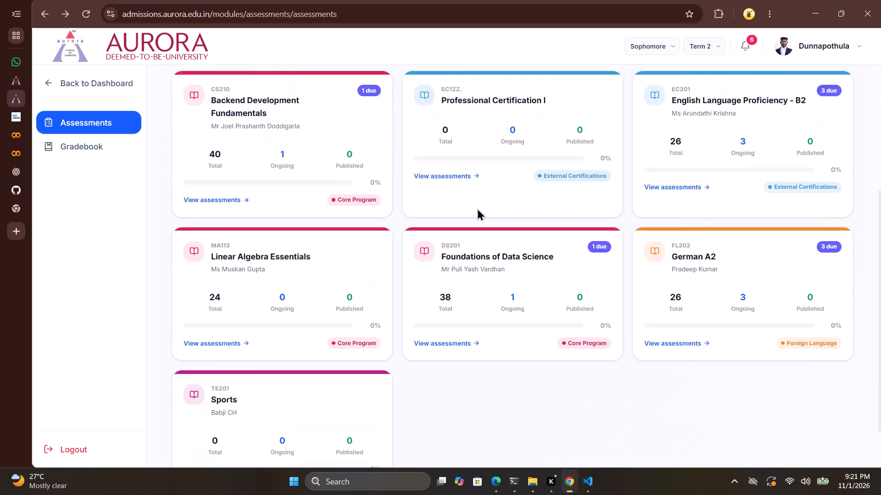
scroll(477, 208, "up", 6)
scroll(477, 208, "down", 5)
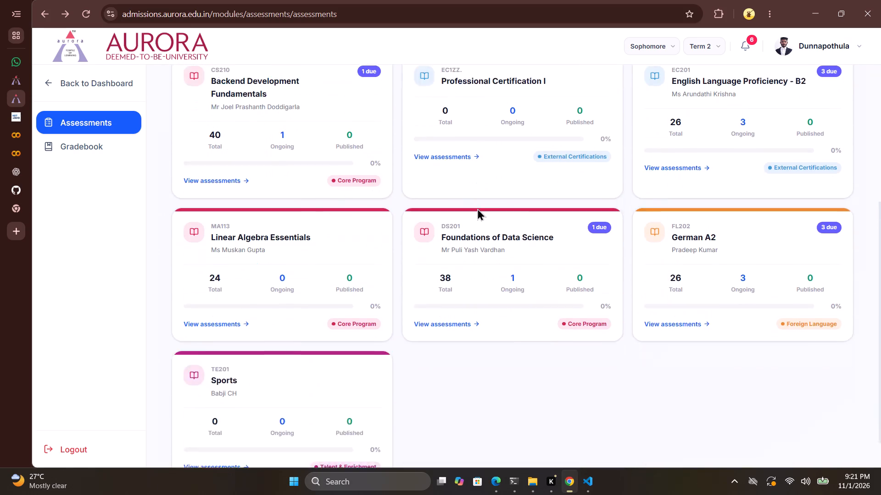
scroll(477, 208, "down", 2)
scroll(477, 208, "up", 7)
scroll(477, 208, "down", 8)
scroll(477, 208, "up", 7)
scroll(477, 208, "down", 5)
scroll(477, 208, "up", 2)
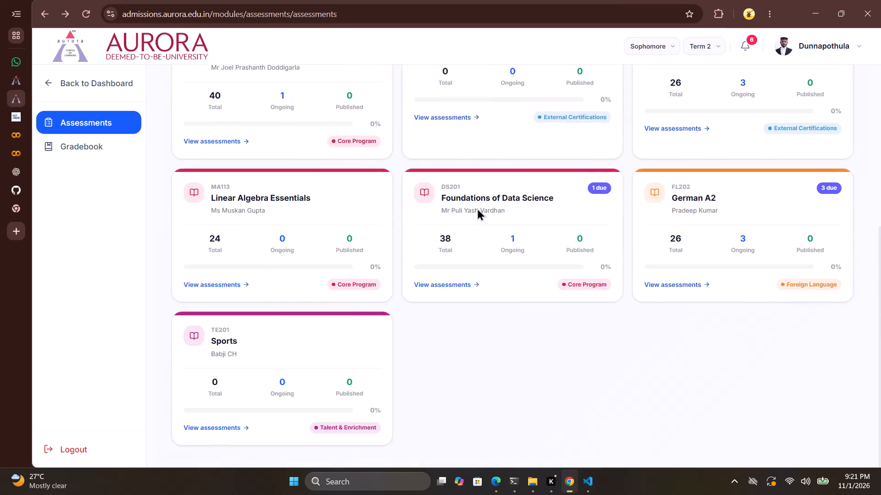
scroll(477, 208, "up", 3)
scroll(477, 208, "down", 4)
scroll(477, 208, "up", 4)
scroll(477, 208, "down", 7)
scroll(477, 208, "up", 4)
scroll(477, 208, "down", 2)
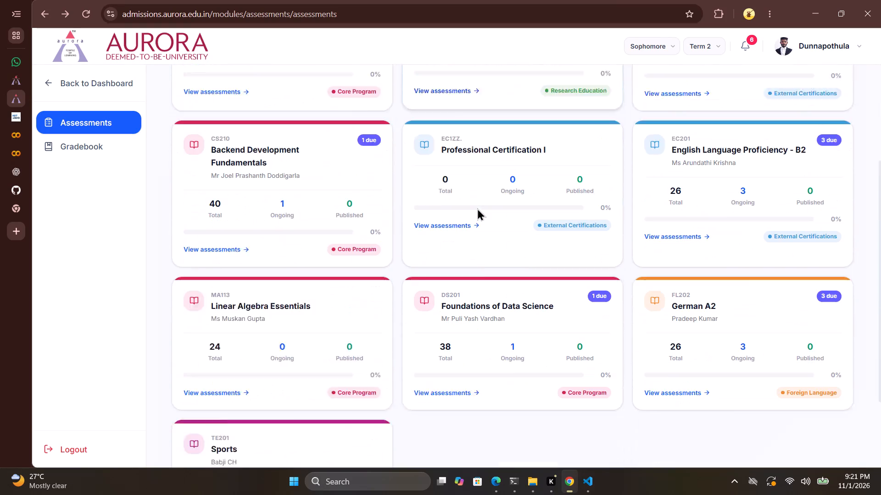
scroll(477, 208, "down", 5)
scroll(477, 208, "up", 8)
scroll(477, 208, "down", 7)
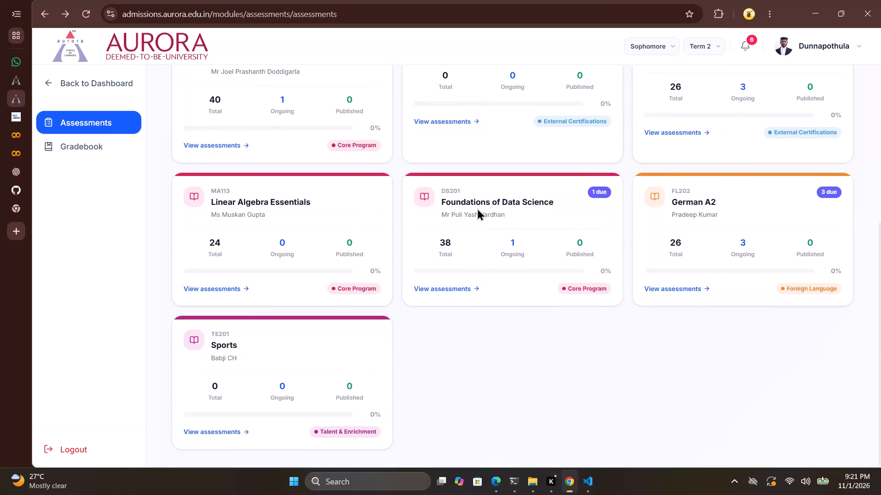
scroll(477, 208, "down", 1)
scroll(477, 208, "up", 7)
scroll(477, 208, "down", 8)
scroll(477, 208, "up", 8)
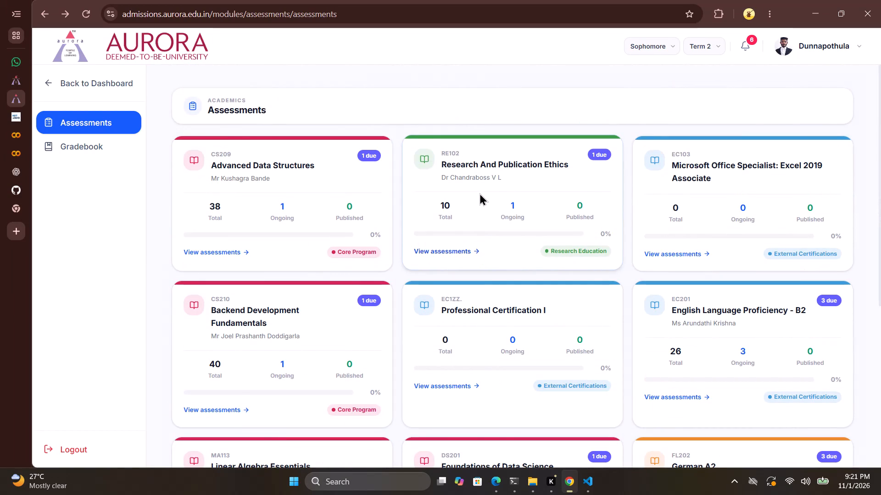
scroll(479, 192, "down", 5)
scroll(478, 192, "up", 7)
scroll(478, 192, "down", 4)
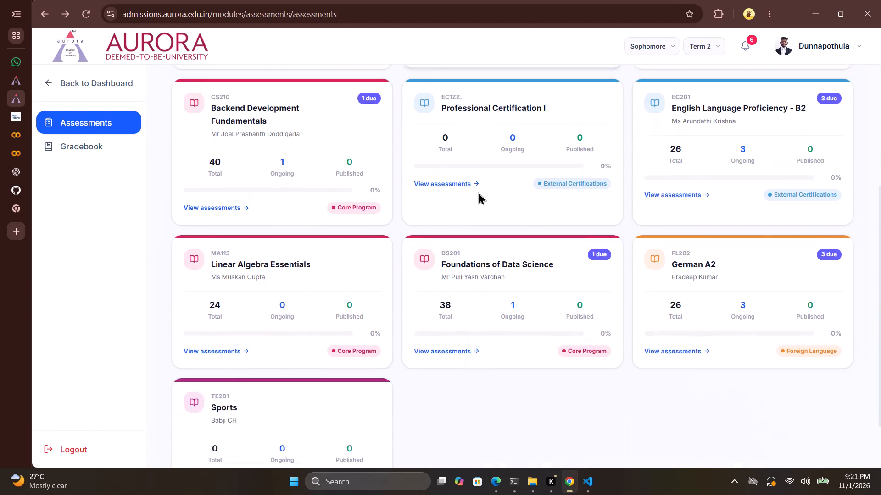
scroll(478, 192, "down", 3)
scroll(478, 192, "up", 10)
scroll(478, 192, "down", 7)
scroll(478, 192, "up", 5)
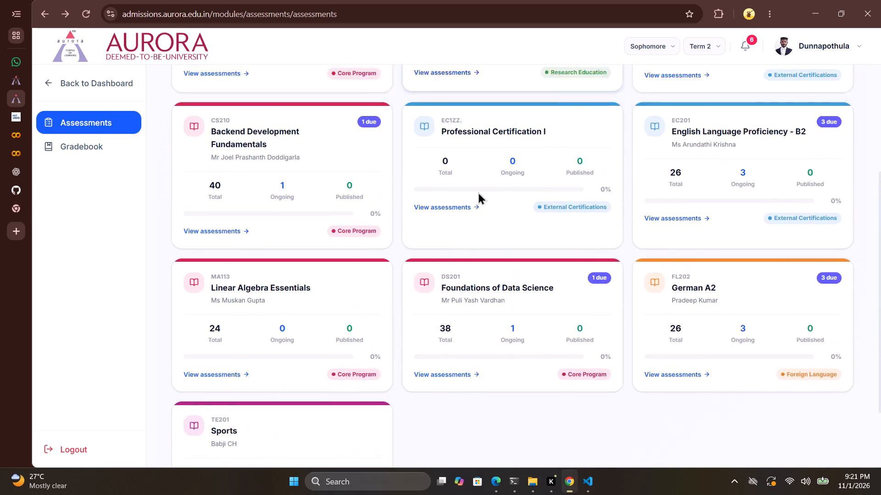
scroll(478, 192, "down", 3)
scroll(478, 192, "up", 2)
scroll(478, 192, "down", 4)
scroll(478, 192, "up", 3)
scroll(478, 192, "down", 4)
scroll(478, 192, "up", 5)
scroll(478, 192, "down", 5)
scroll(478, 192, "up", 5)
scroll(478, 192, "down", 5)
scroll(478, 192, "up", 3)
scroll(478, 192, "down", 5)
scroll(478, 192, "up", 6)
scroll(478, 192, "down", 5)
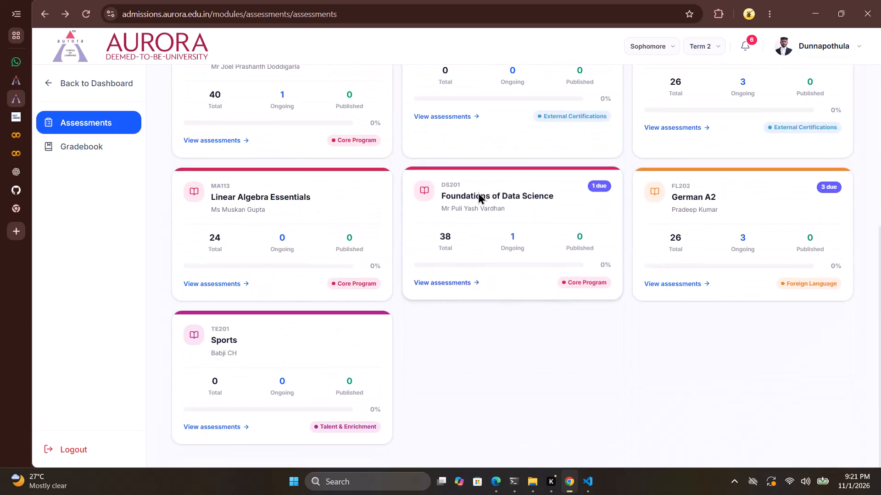
Compare the due badges and ongoing counts on the course cards from Advanced Data Structures to Sports.
scroll(478, 192, "up", 4)
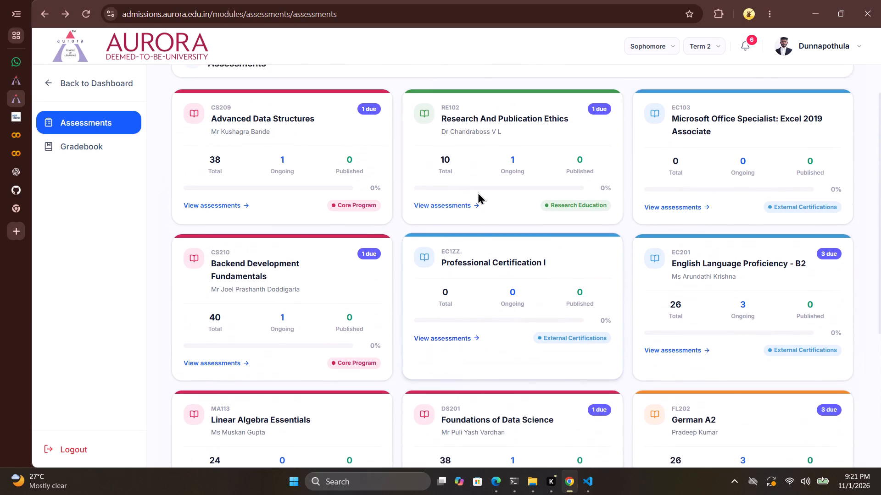
scroll(478, 192, "down", 5)
scroll(478, 192, "up", 4)
scroll(478, 192, "down", 3)
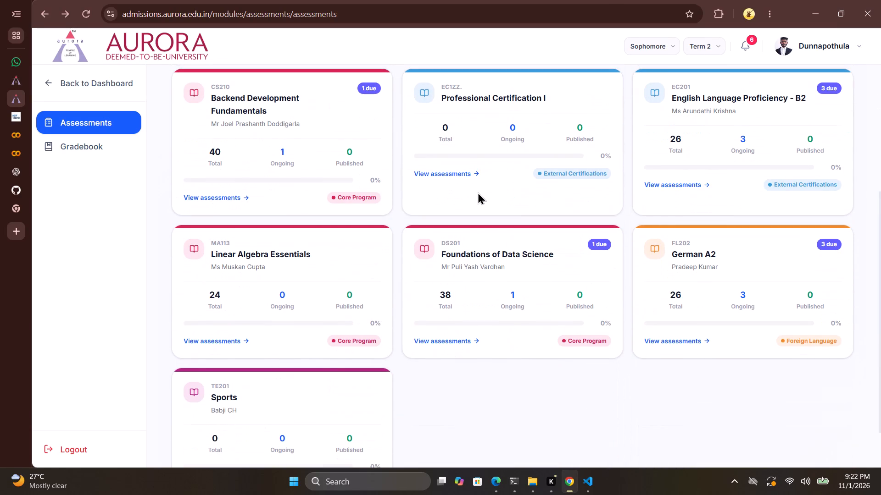
scroll(478, 192, "down", 3)
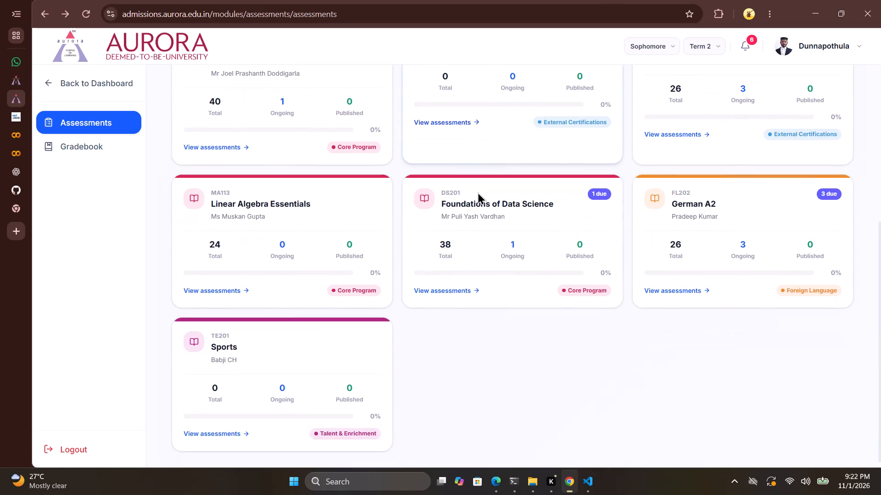
scroll(478, 192, "down", 1)
scroll(478, 192, "up", 4)
scroll(478, 192, "down", 7)
scroll(478, 192, "up", 1)
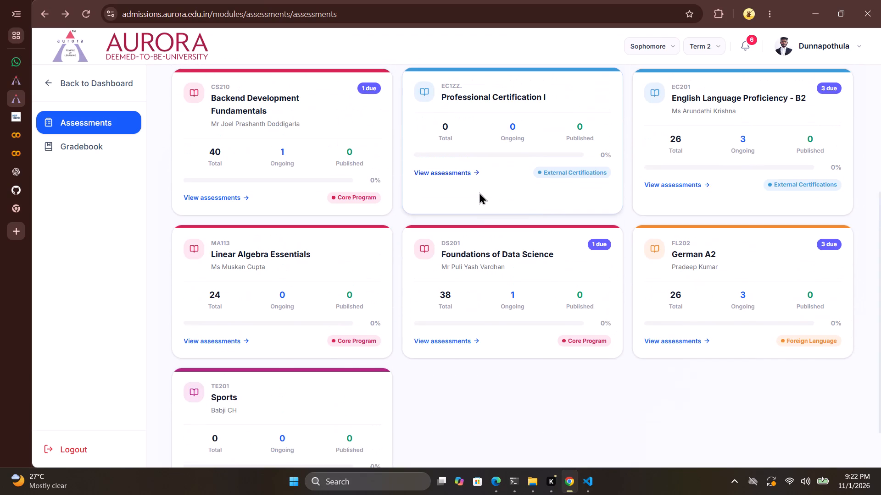
scroll(485, 198, "down", 2)
Open the submitted Lab Report 1 file from the Foundations of Data Science assessments and dismiss the text annotations tip.
left_click(491, 207)
scroll(491, 207, "up", 2)
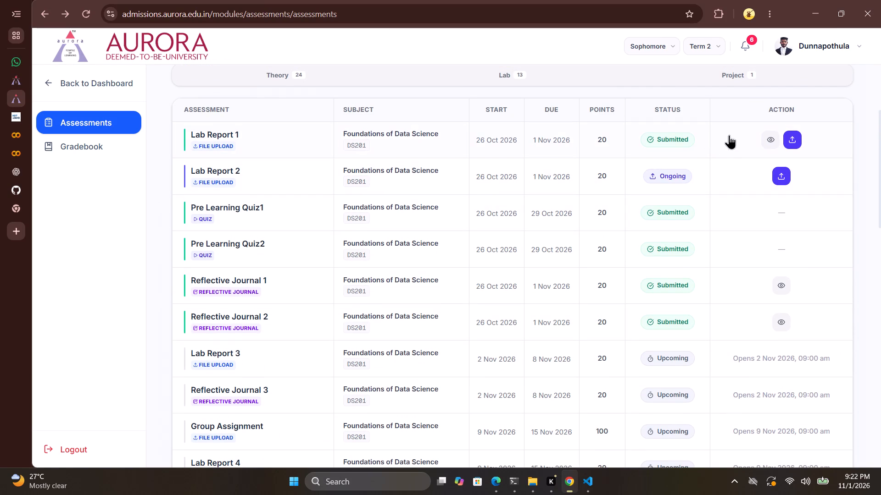
left_click(769, 135)
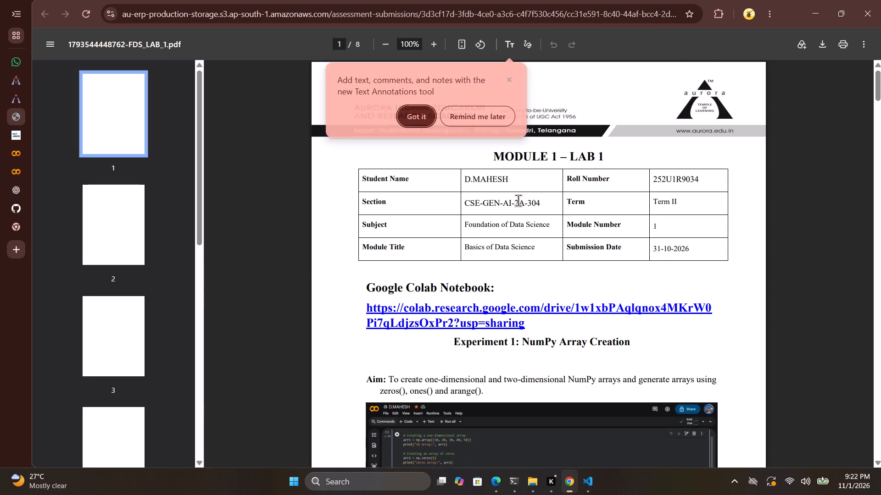
scroll(507, 203, "down", 1)
left_click(418, 118)
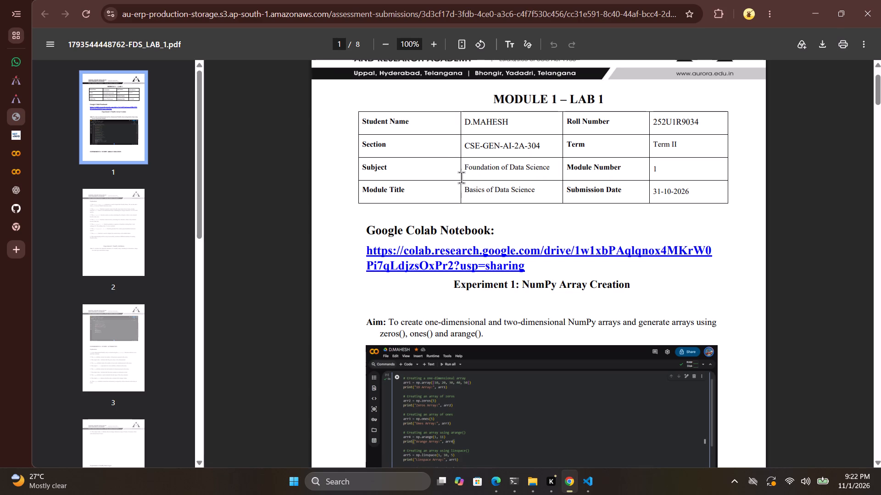
Read the report's first page, covering the student details table, Colab notebook link and Experiment 1 on NumPy array creation.
scroll(464, 194, "down", 1)
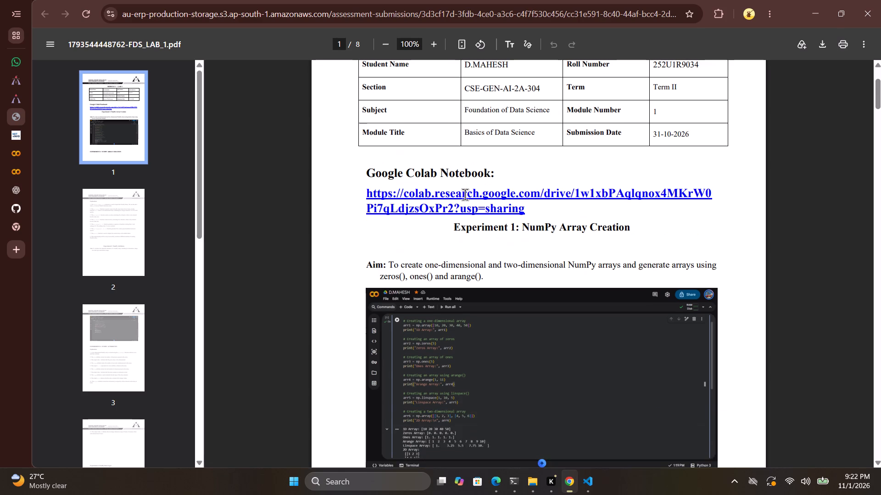
scroll(478, 213, "down", 5)
scroll(479, 214, "up", 1)
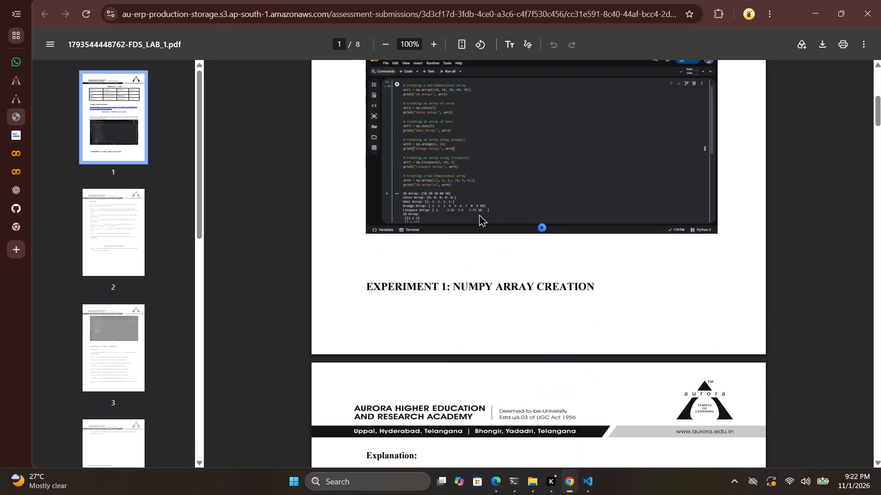
scroll(479, 214, "down", 3)
scroll(479, 214, "up", 4)
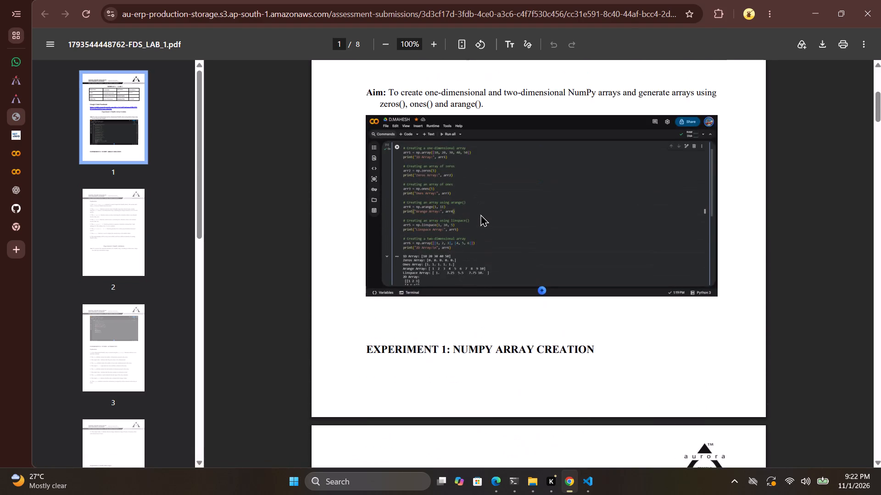
scroll(480, 214, "up", 5)
scroll(480, 214, "down", 3)
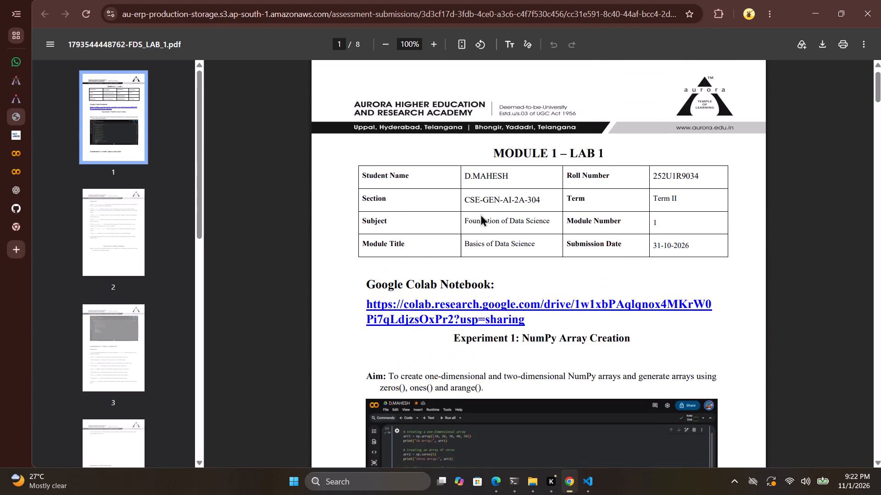
Read on through the report's experiments on NumPy attributes, data types, indexing and slicing, including their code screenshots and explanations.
scroll(480, 214, "down", 20)
scroll(481, 214, "down", 2)
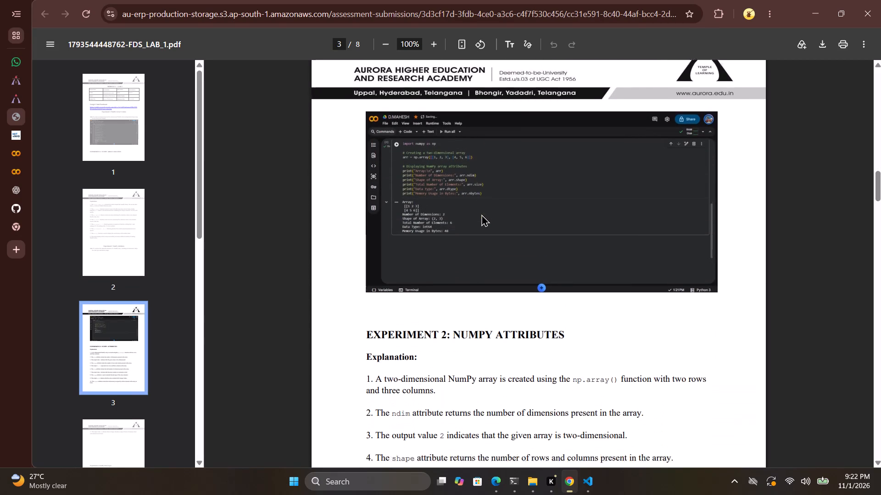
scroll(481, 214, "down", 16)
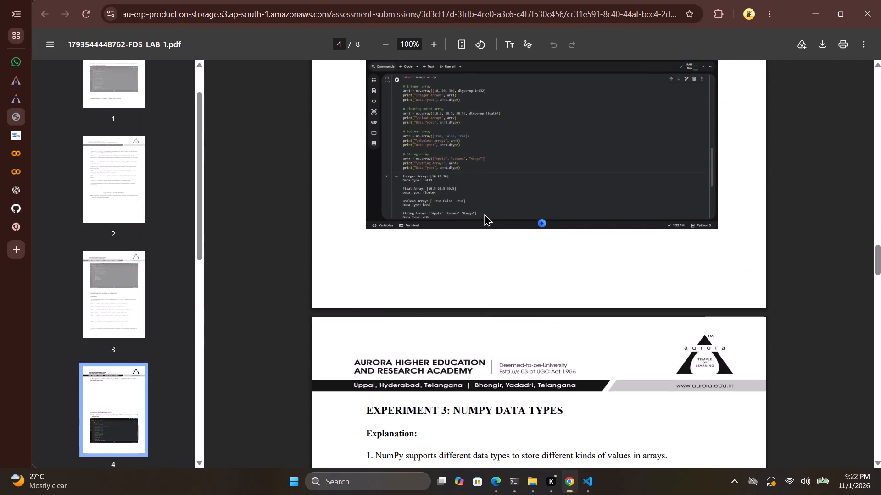
scroll(484, 214, "down", 15)
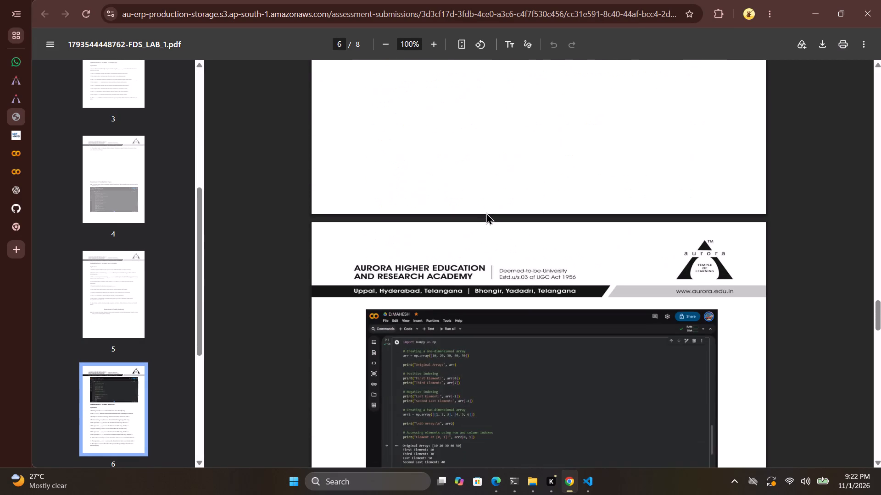
scroll(486, 212, "down", 15)
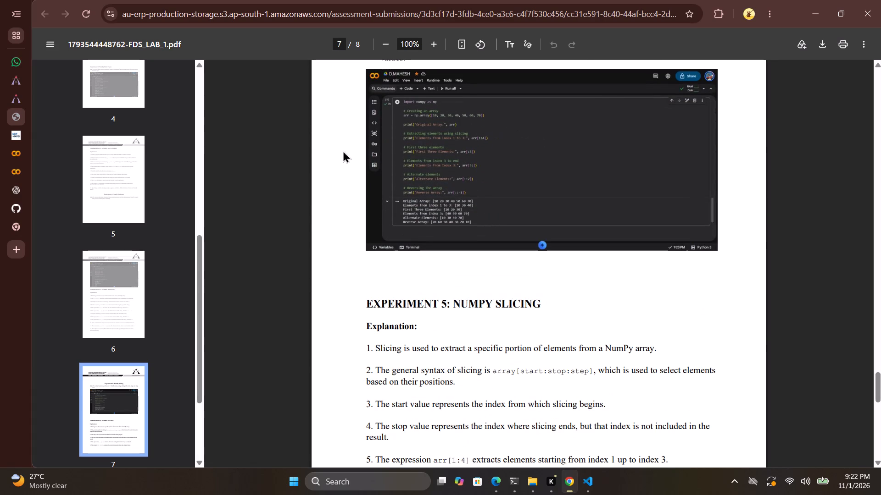
scroll(493, 180, "down", 2)
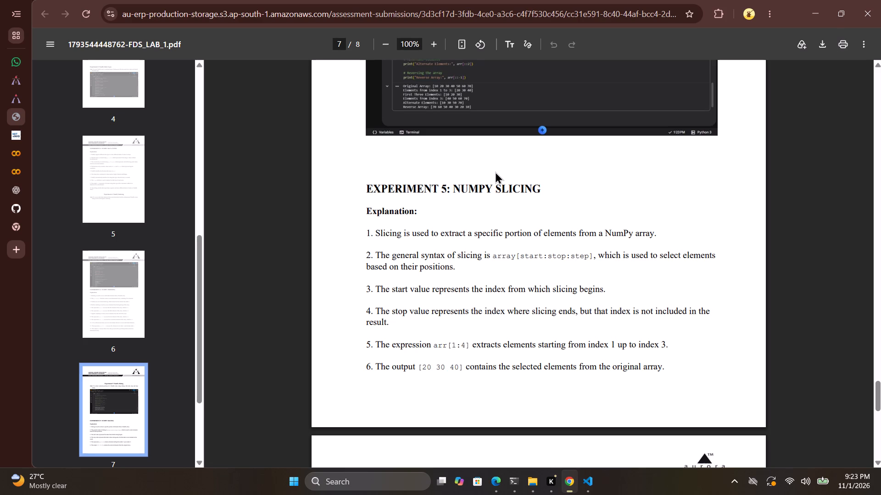
Go back through the report from Experiment 5 to Experiment 2 and recheck the layout of screenshots and explanations.
scroll(496, 171, "up", 11)
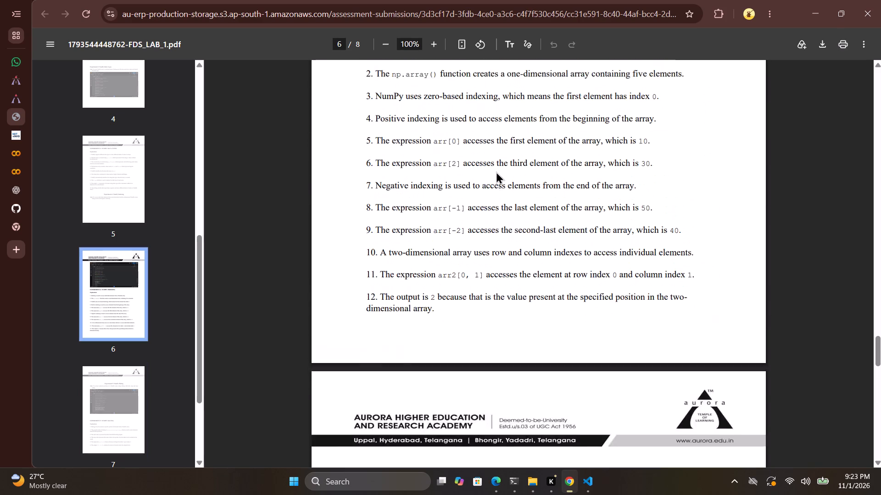
scroll(496, 171, "up", 9)
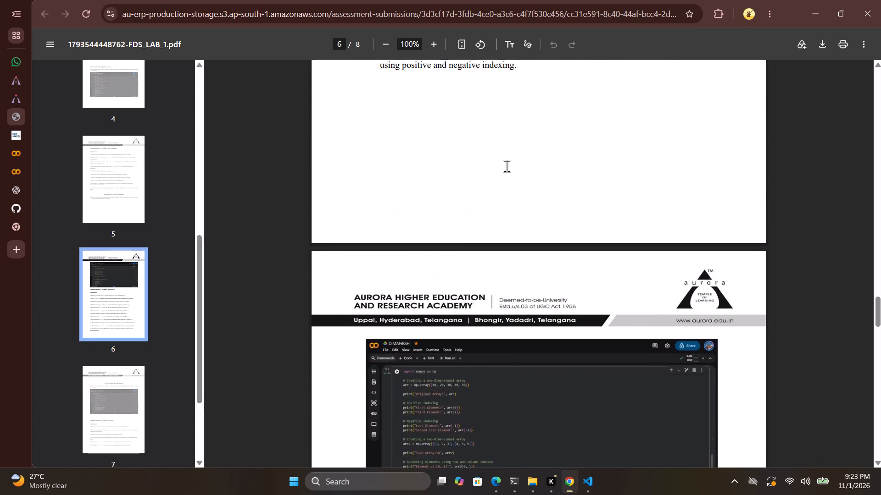
scroll(507, 166, "up", 3)
scroll(522, 161, "down", 5)
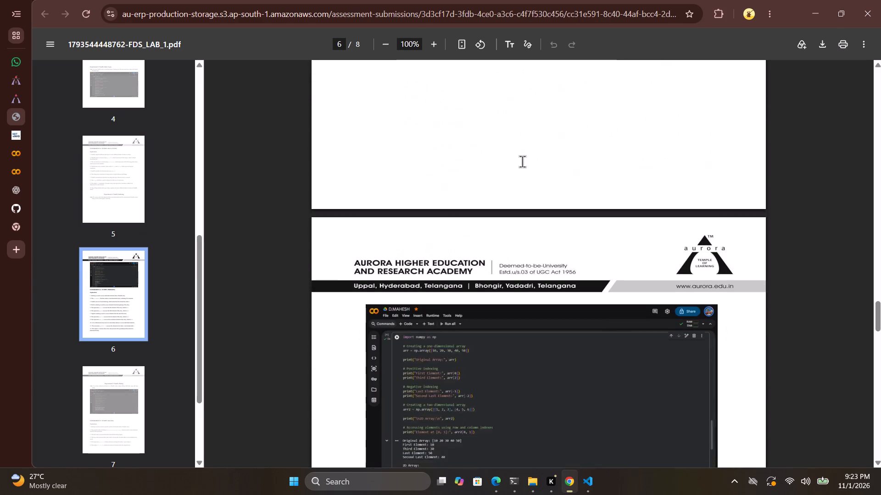
scroll(522, 161, "up", 15)
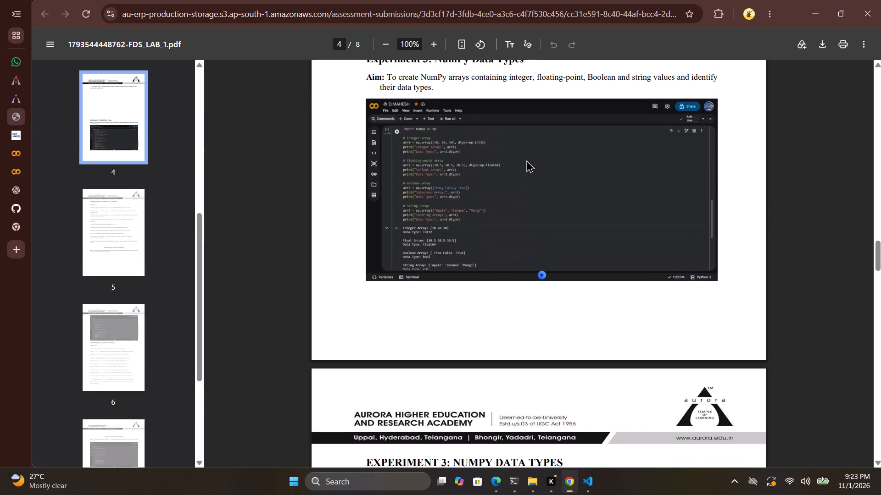
scroll(528, 159, "up", 10)
scroll(529, 158, "down", 1)
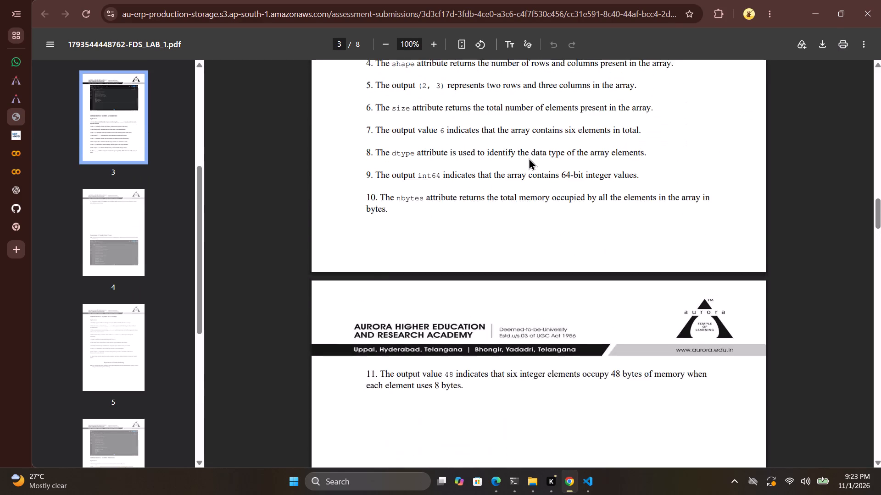
scroll(529, 158, "down", 10)
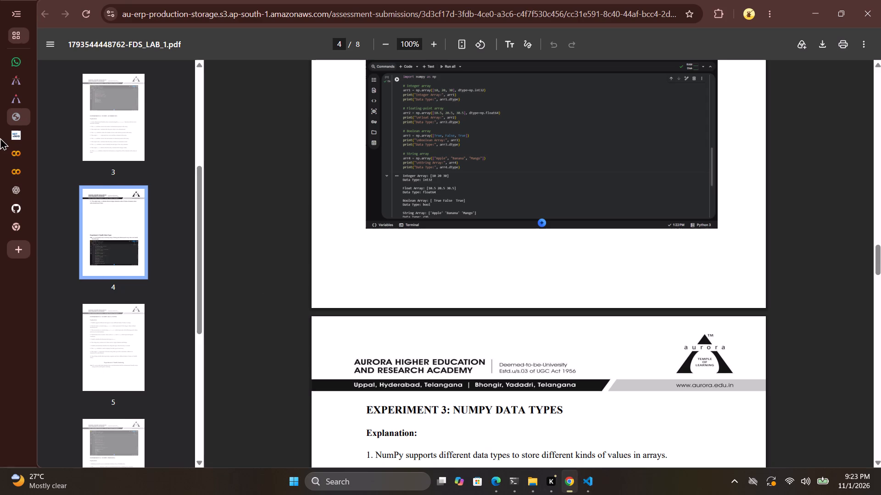
Switch to the Lab 2 Colab notebook and skim its NumPy and pandas cells with their outputs.
left_click(11, 165)
scroll(404, 172, "down", 1)
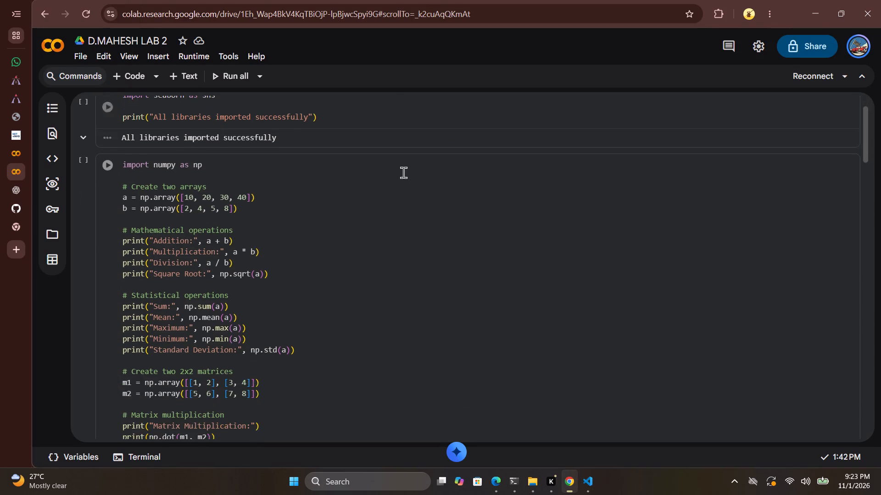
scroll(403, 172, "up", 1)
scroll(403, 172, "down", 16)
scroll(401, 172, "down", 10)
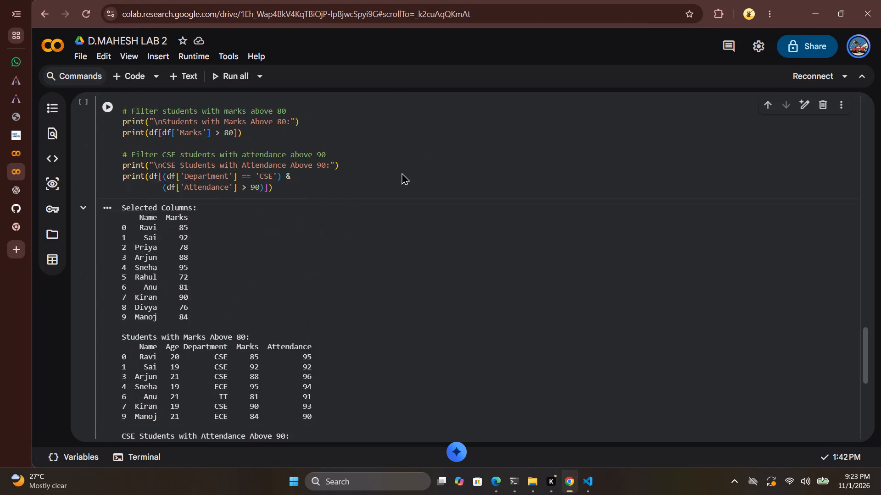
scroll(401, 172, "down", 10)
Review the Lab 2 notebook's student data filtering, DataFrame and CSV, and NumPy matrix cells against their outputs.
scroll(401, 172, "up", 9)
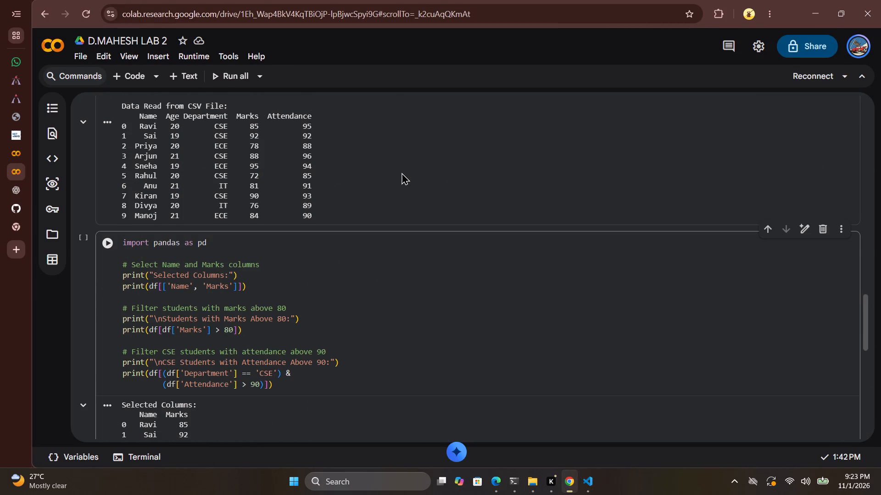
scroll(401, 172, "down", 2)
scroll(401, 172, "up", 4)
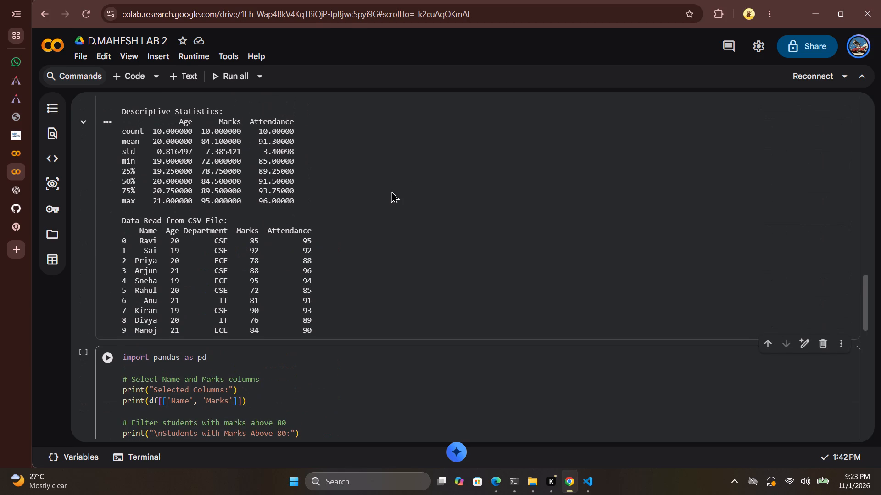
scroll(391, 191, "up", 10)
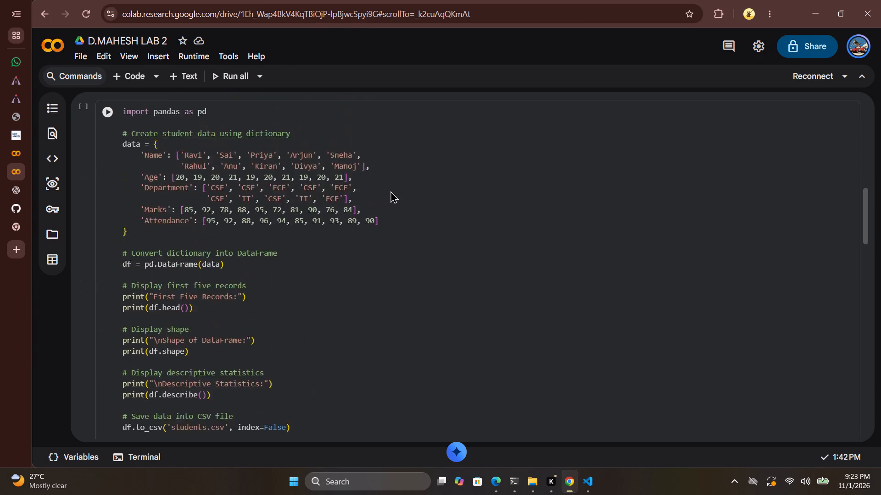
scroll(390, 191, "down", 3)
scroll(390, 191, "up", 6)
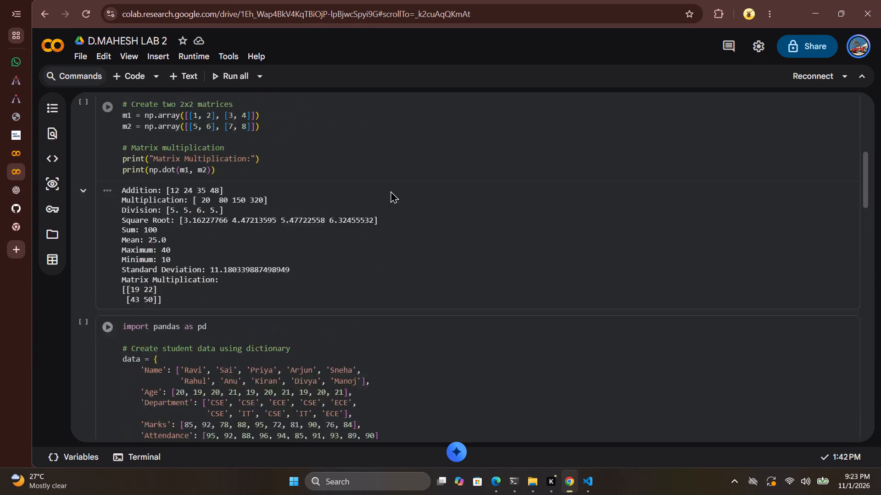
scroll(390, 191, "up", 11)
scroll(390, 190, "down", 8)
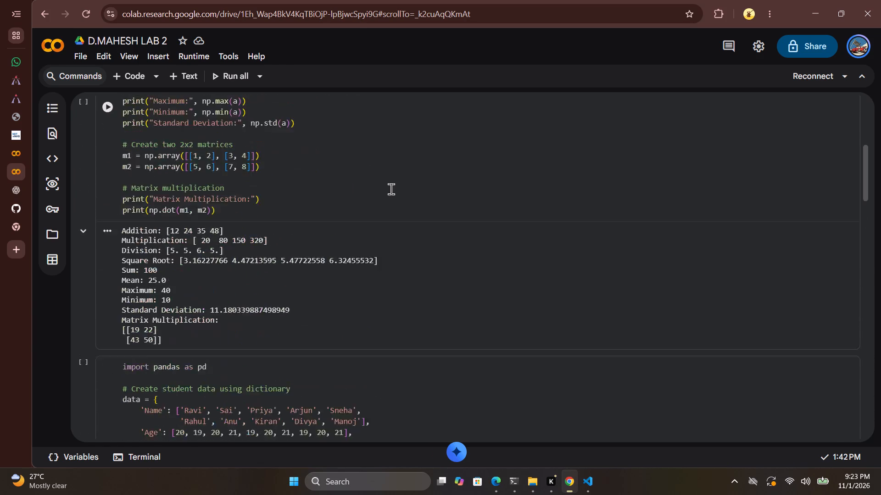
scroll(394, 187, "down", 8)
scroll(395, 186, "down", 20)
scroll(395, 186, "down", 6)
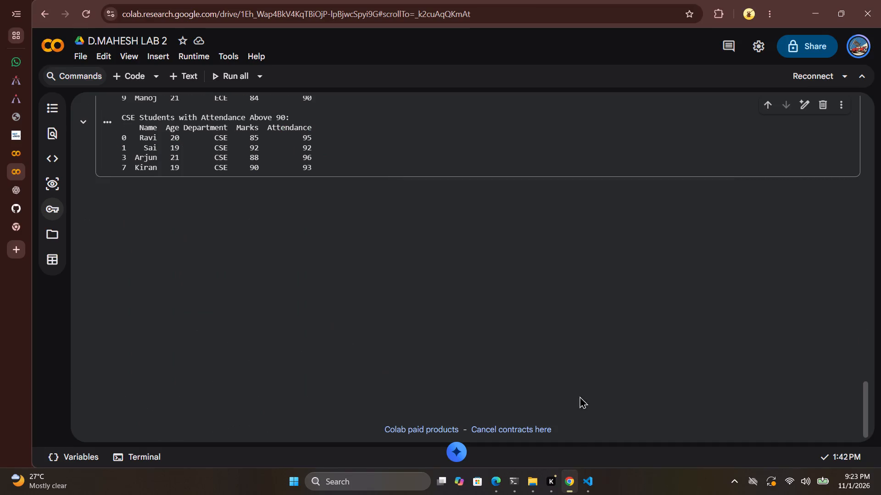
Check which browser profile is in use and close the profile list without switching.
left_click(750, 10)
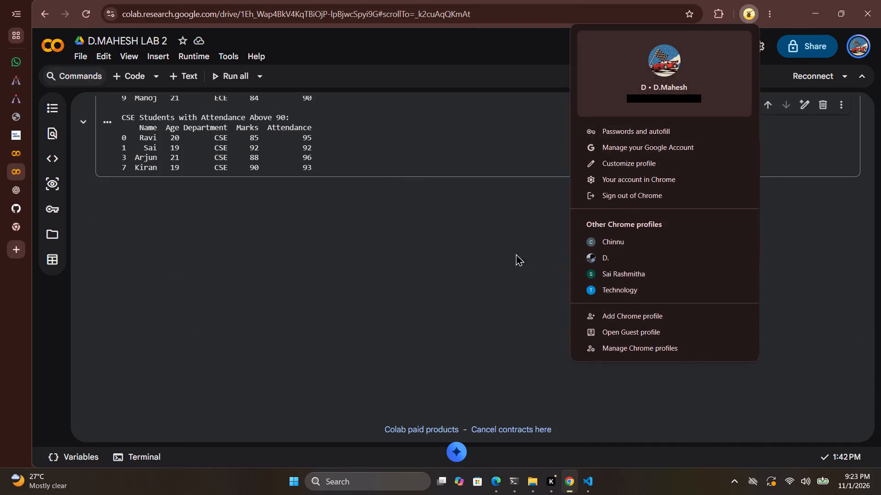
left_click(488, 239)
Re-examine the Lab 2 notebook's pandas cells, from the descriptive statistics and CSV code to the marks and attendance filters.
scroll(487, 235, "up", 15)
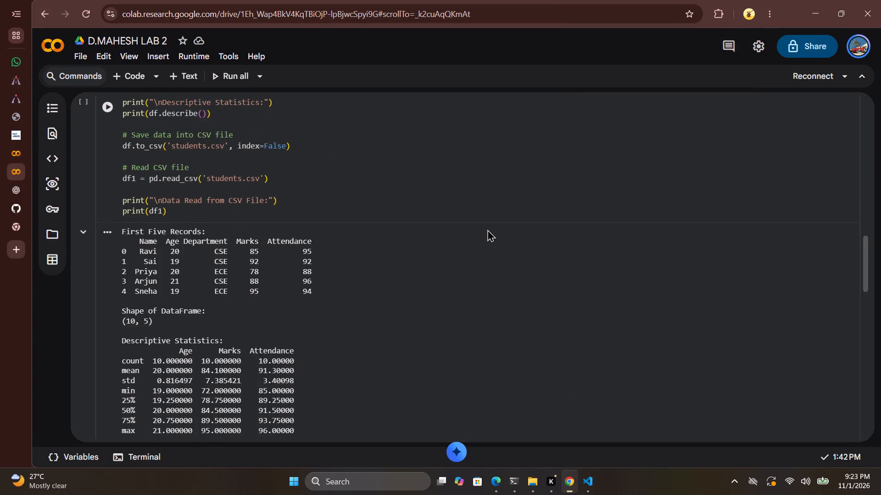
scroll(487, 229, "up", 1)
scroll(487, 229, "down", 6)
scroll(488, 229, "up", 6)
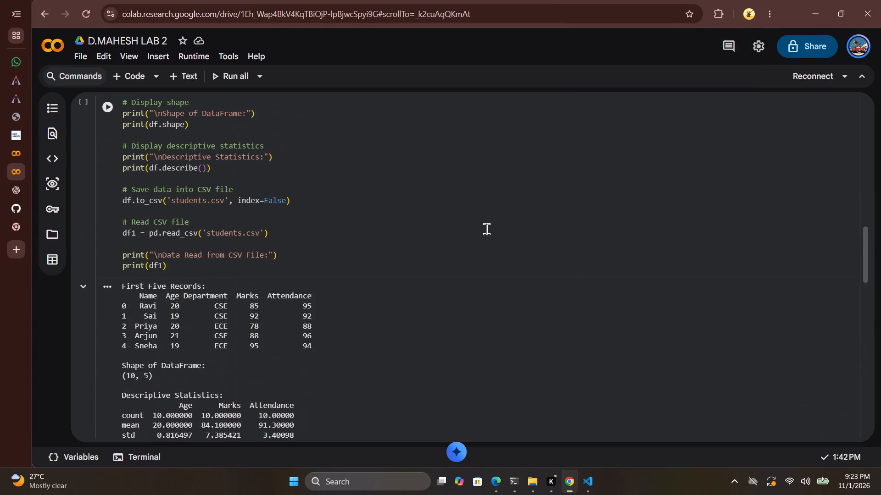
scroll(486, 229, "up", 2)
scroll(486, 229, "down", 9)
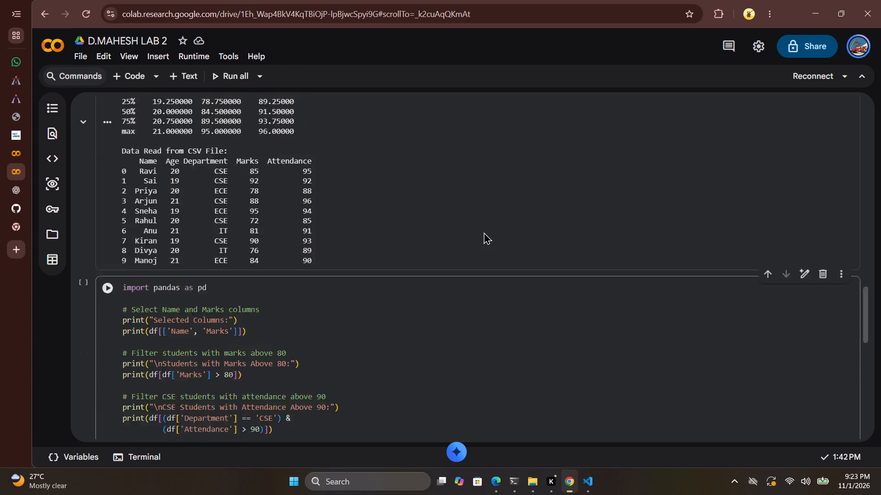
scroll(484, 232, "up", 2)
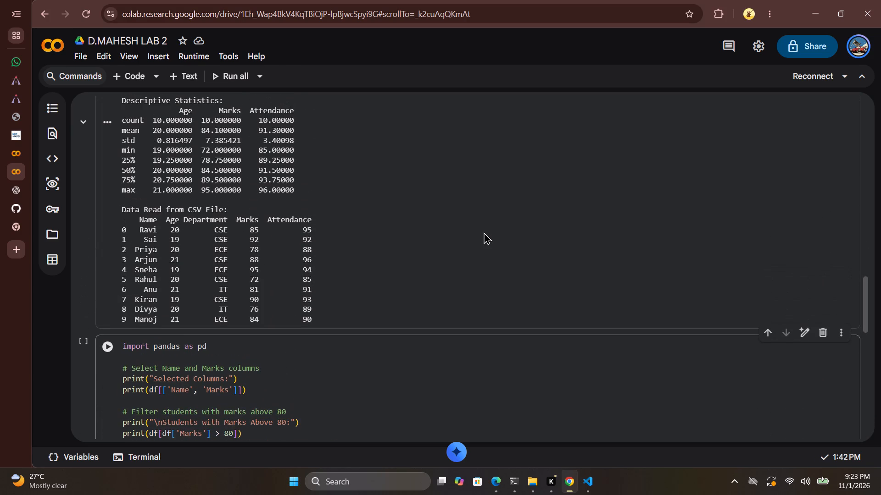
scroll(484, 232, "down", 5)
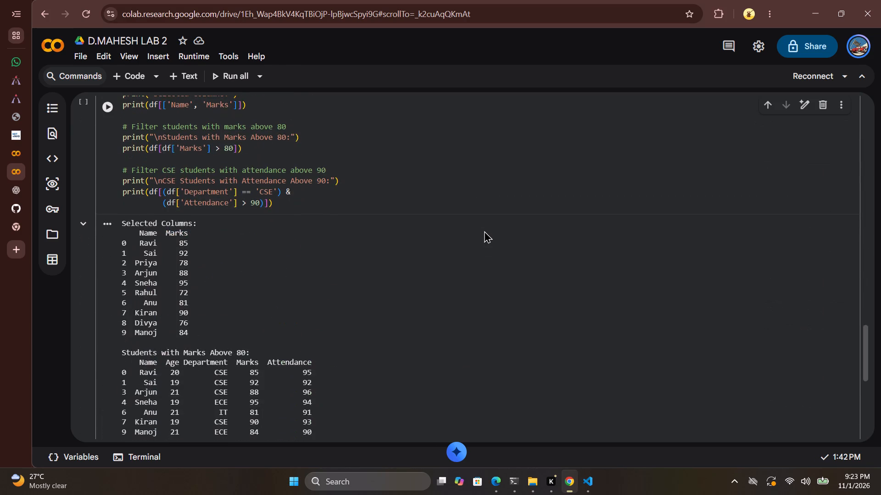
scroll(484, 231, "down", 9)
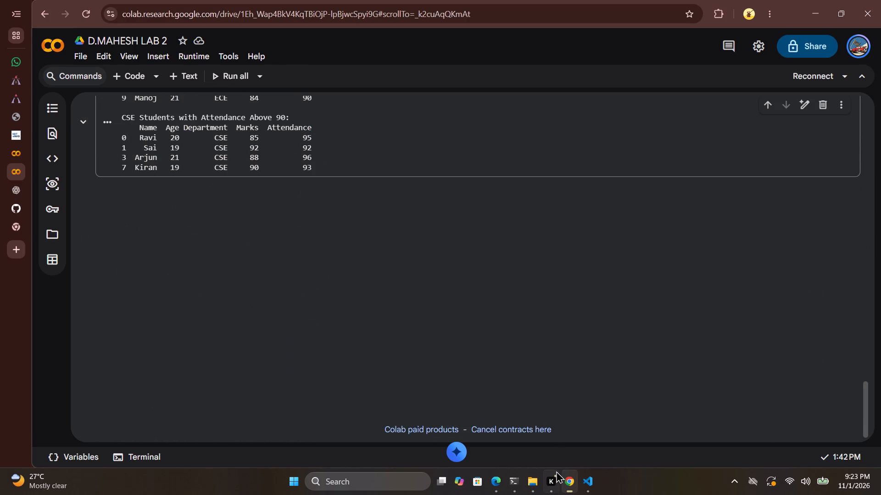
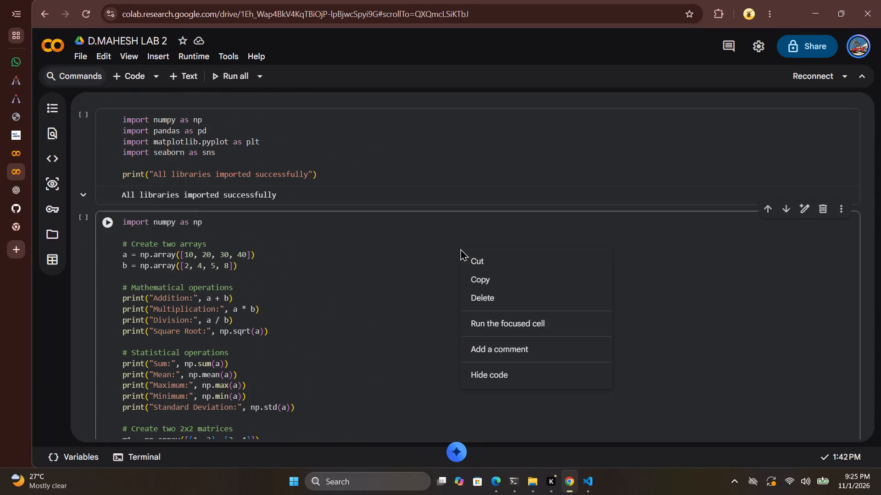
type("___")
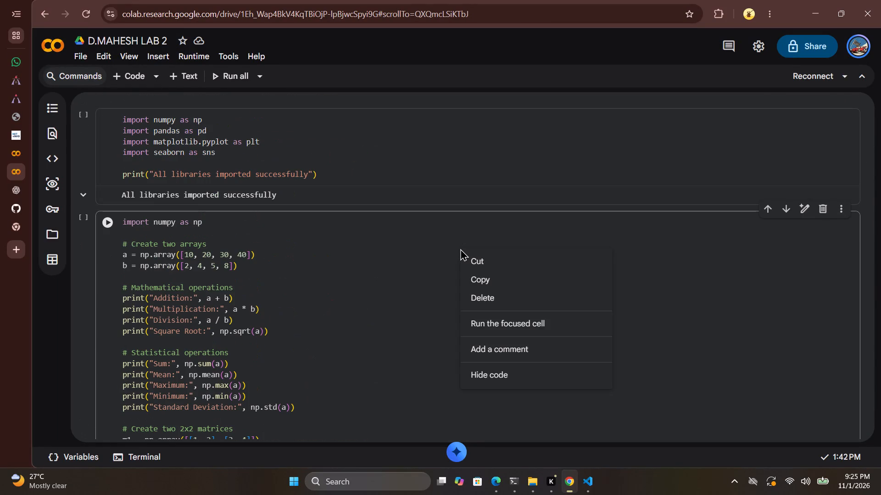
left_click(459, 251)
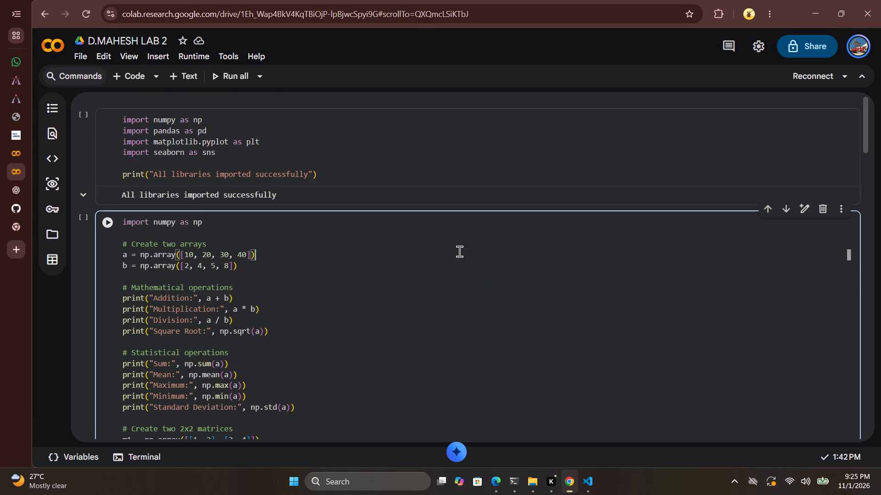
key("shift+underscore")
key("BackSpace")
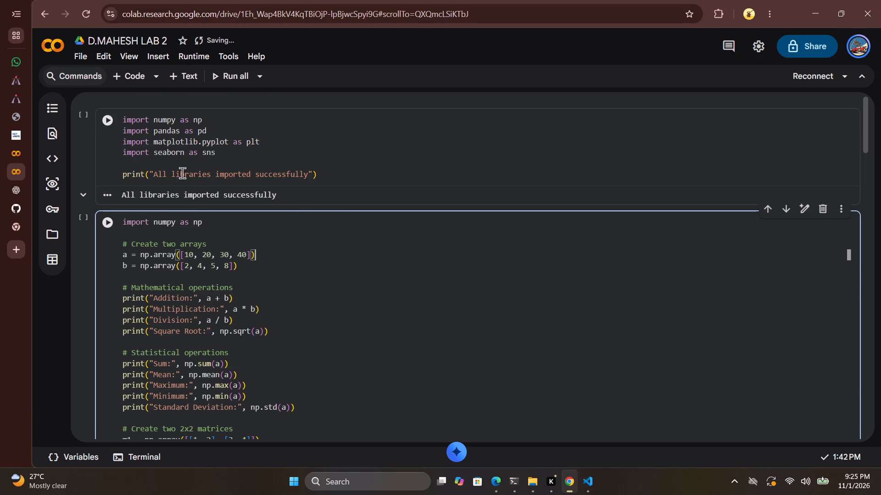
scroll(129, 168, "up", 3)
Switch to the File Explorer Gallery and check the November 2026 Lab 2 notebook screenshots, selecting the filter output and library imports captures in turn.
left_click(529, 480)
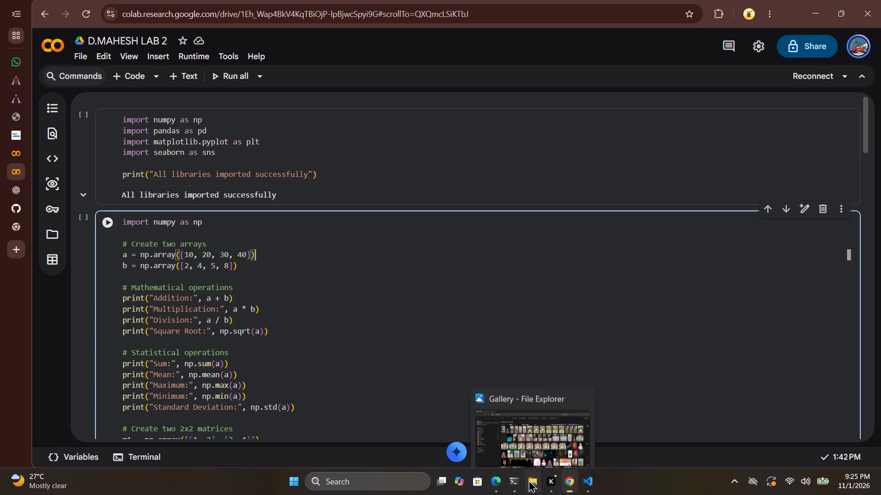
scroll(377, 115, "down", 1)
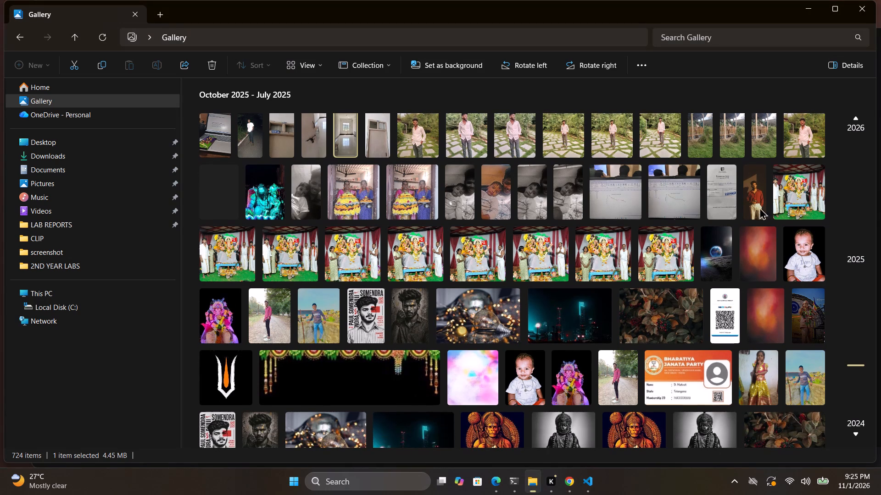
left_click_drag(858, 423, 833, 53)
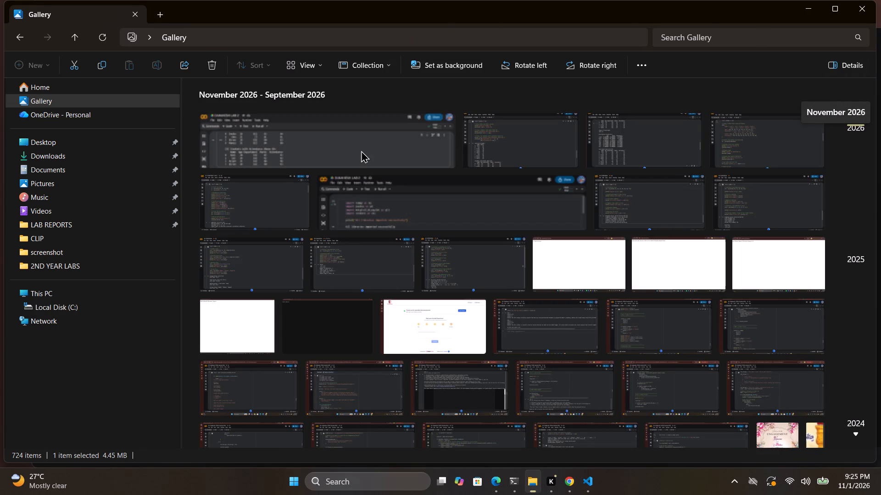
left_click(361, 150)
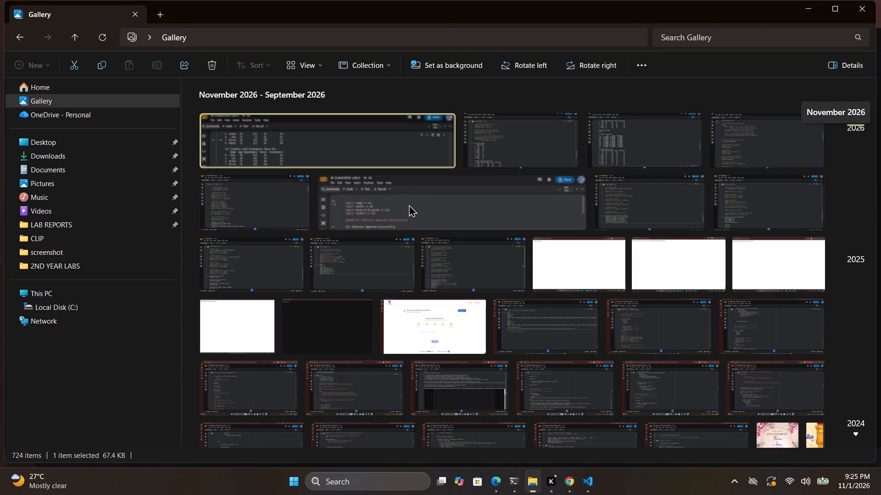
left_click(409, 202)
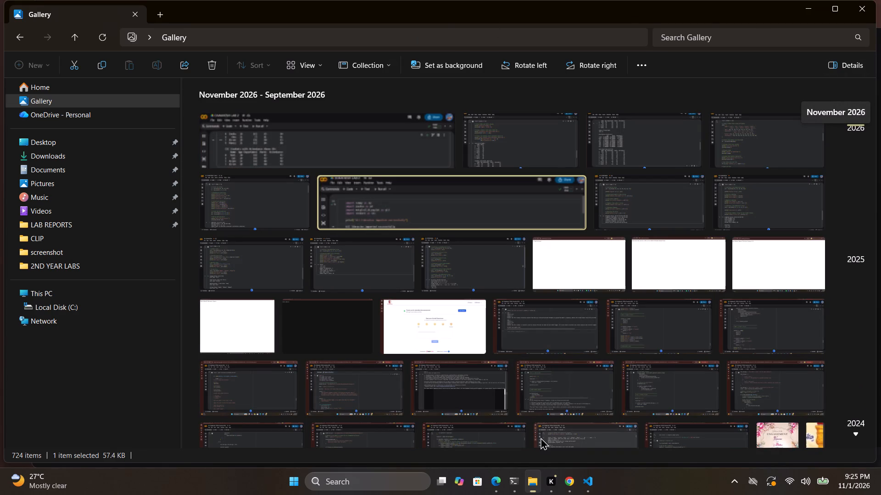
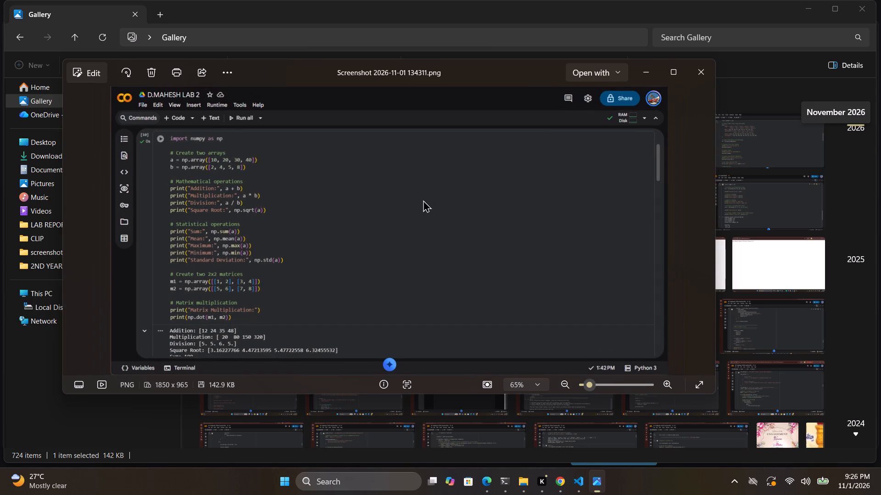
Check the November 2026 notebook captures of the NumPy operations and the student DataFrame code, closing each one.
scroll(423, 199, "down", 6)
left_click(697, 73)
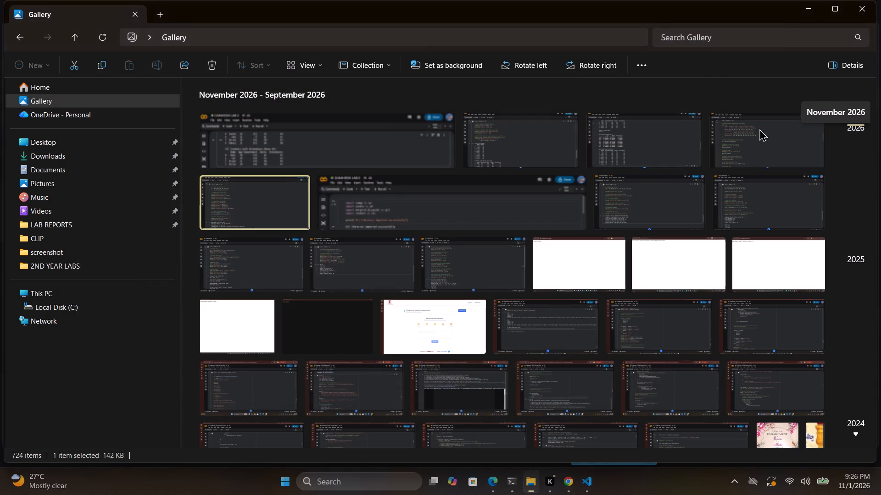
double_click(762, 133)
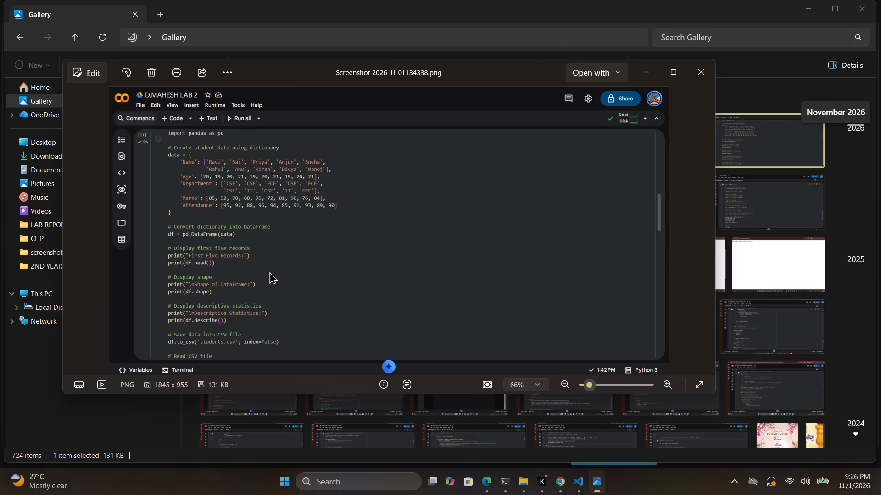
scroll(269, 271, "down", 2)
left_click(701, 72)
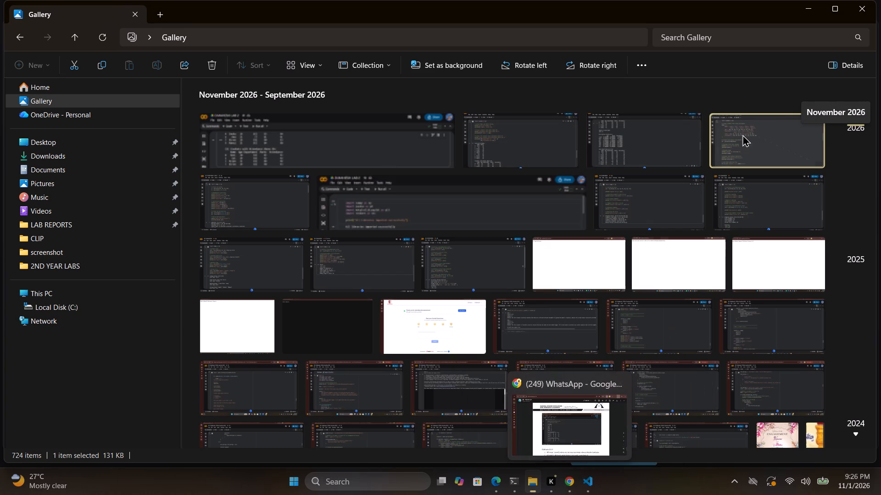
Find and launch Microsoft Word through Windows Search.
left_click(405, 480)
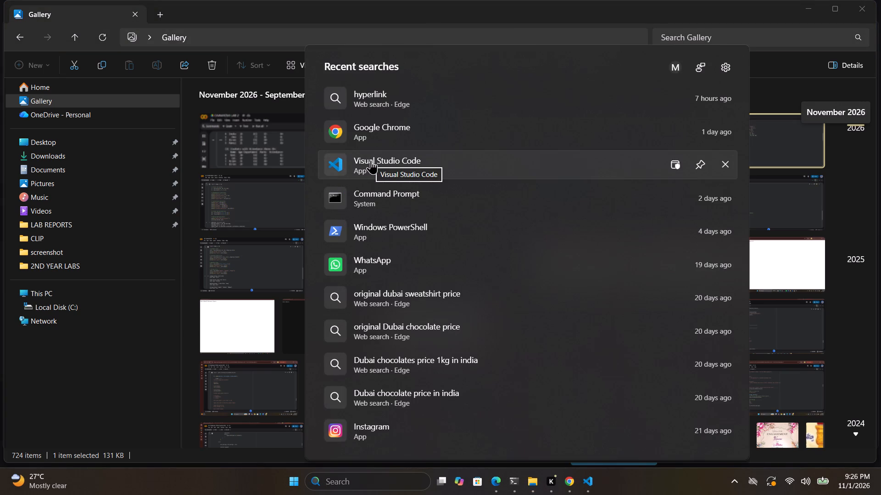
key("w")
left_click(392, 193)
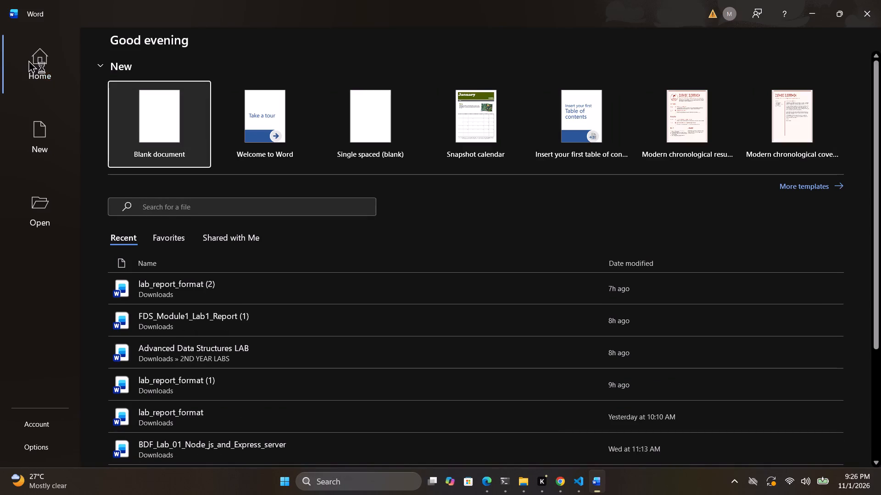
Bring up Word's file-opening dialog at this PC's Documents folder to browse for an existing document.
left_click(41, 215)
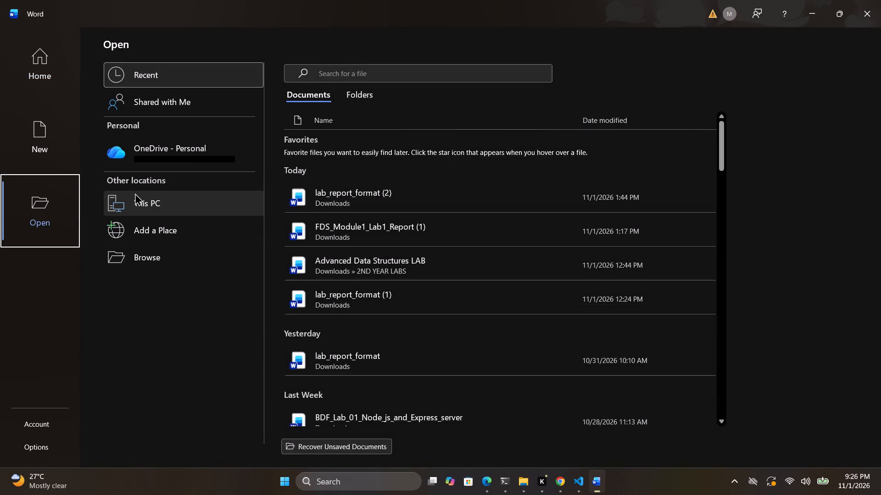
left_click(137, 196)
left_click(143, 255)
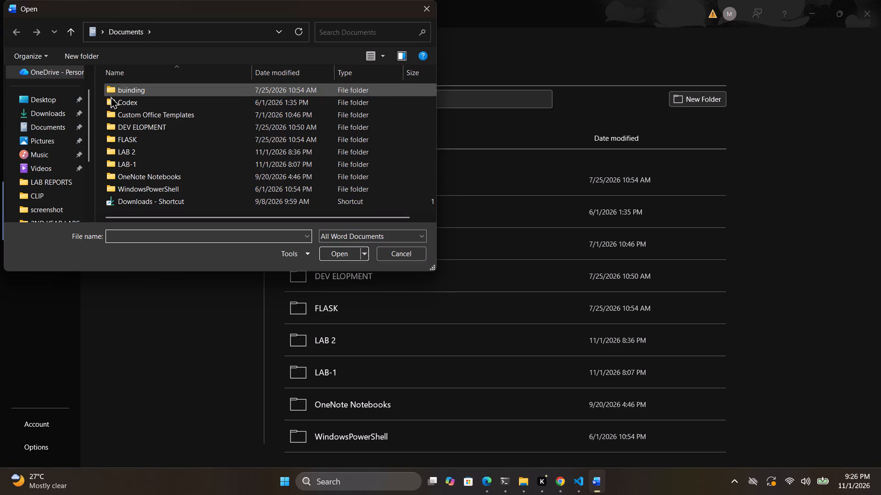
In Word, open the FDS LAB-2 PDF from Downloads and enable editing.
left_click(78, 111)
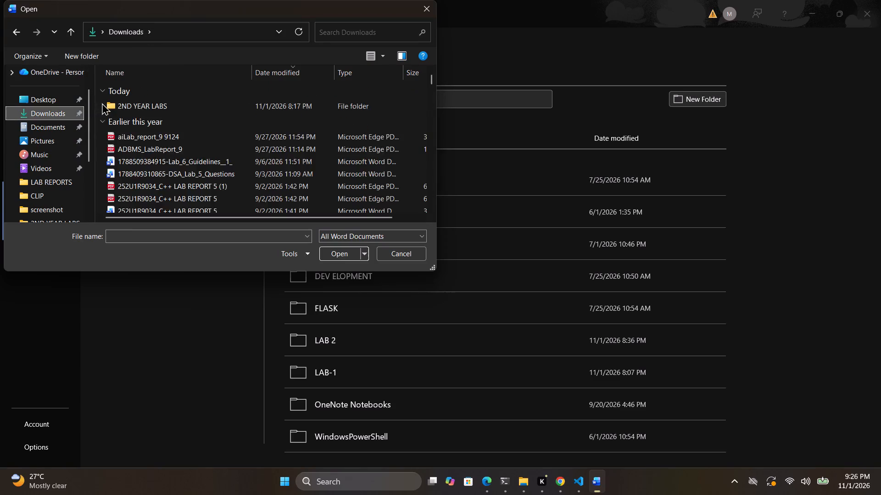
left_click(121, 103)
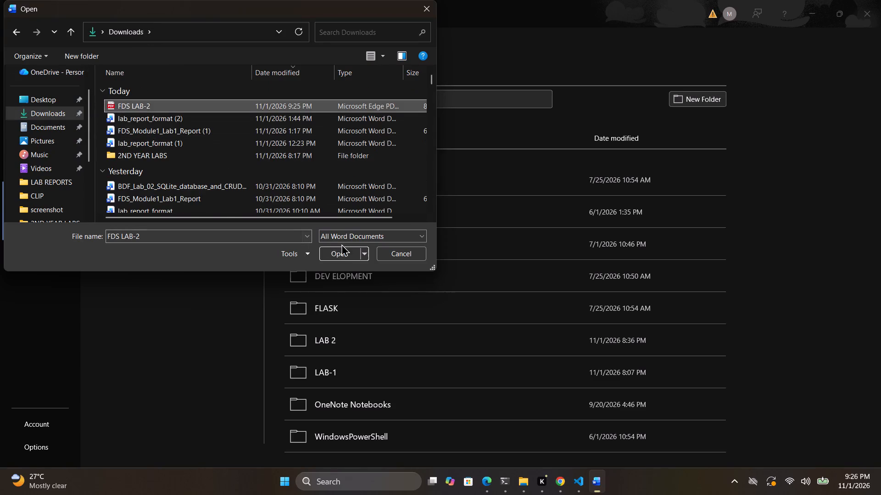
left_click(330, 250)
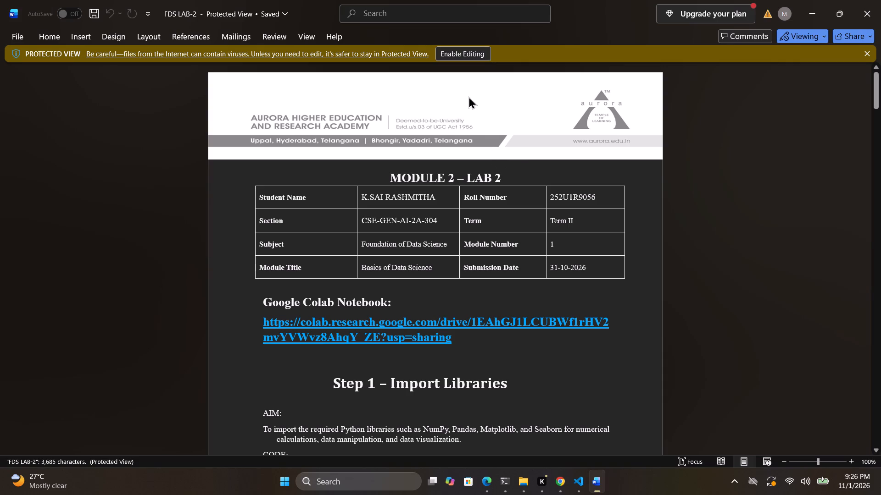
left_click(462, 57)
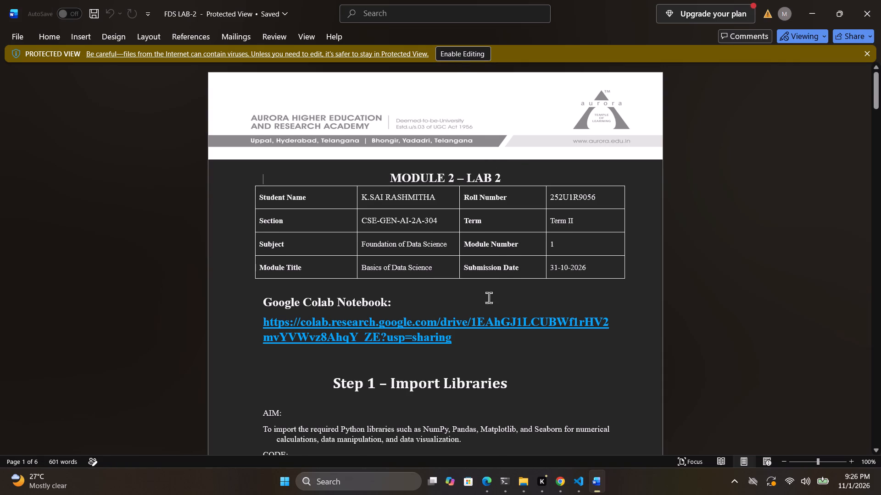
Delete the existing code screenshot under Step 1 – Import Libraries.
scroll(491, 307, "down", 6)
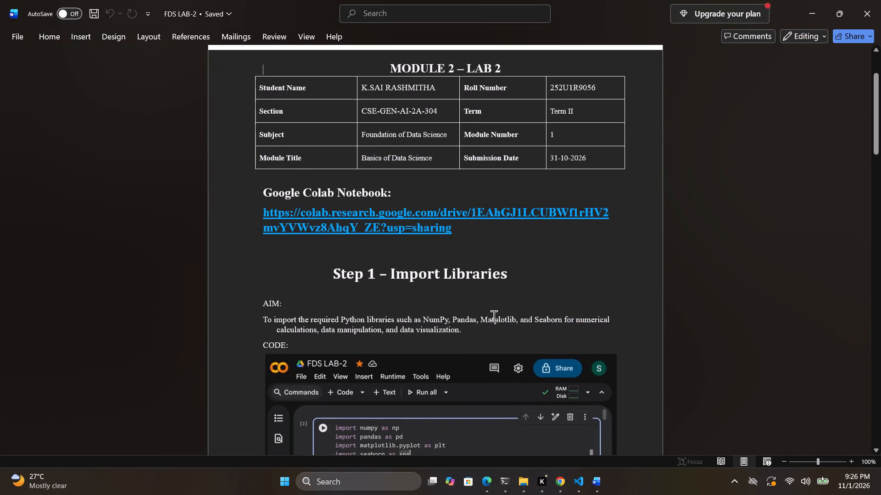
scroll(494, 316, "down", 5)
left_click(494, 316)
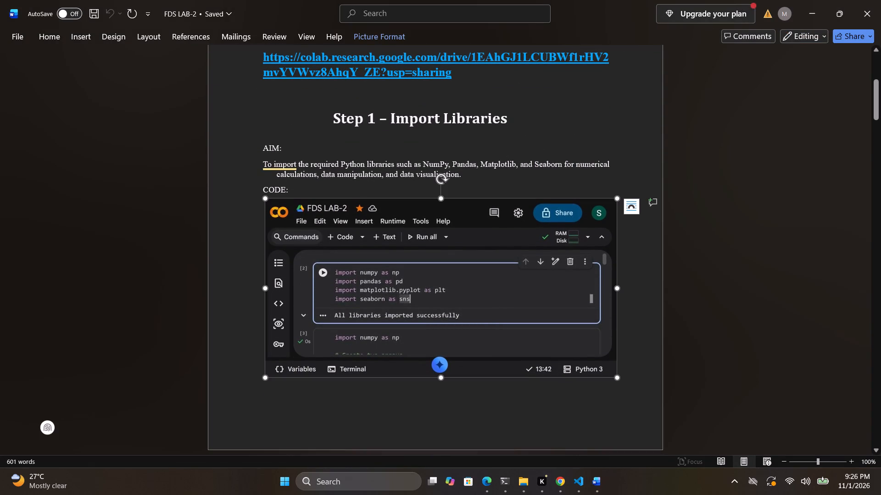
key("BackSpace")
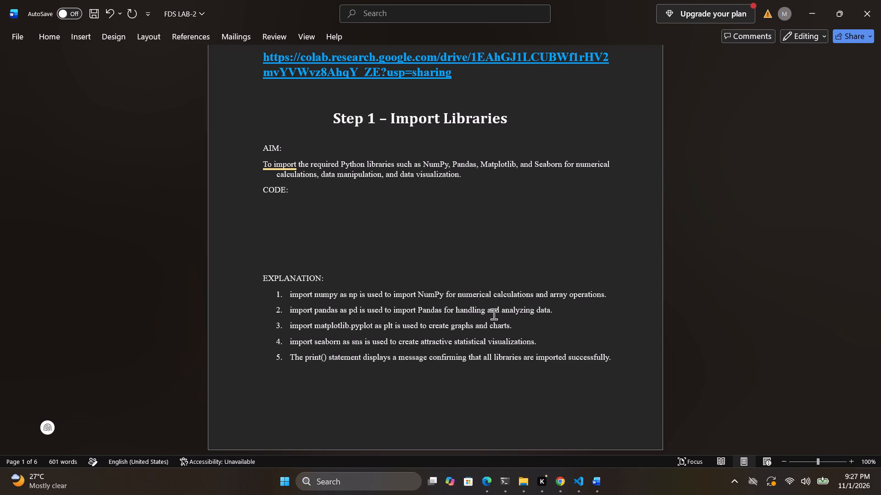
left_click(70, 33)
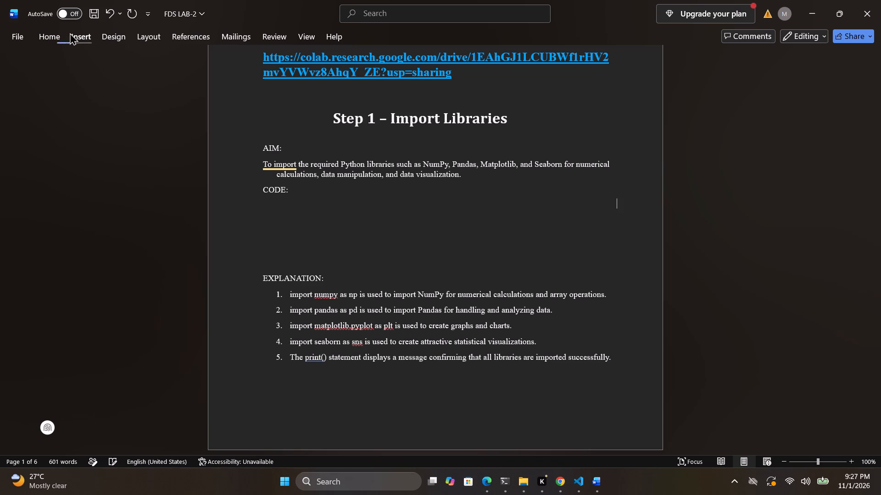
left_click(118, 68)
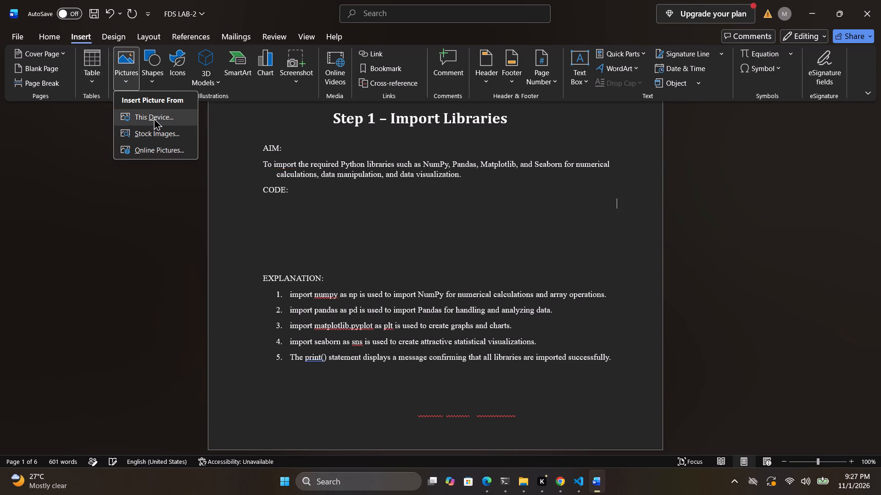
left_click(154, 118)
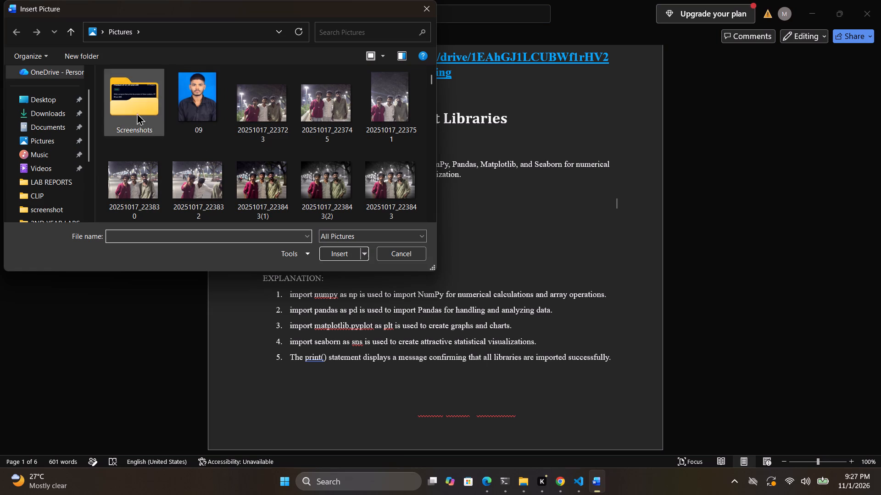
scroll(46, 110, "down", 1)
scroll(45, 111, "up", 4)
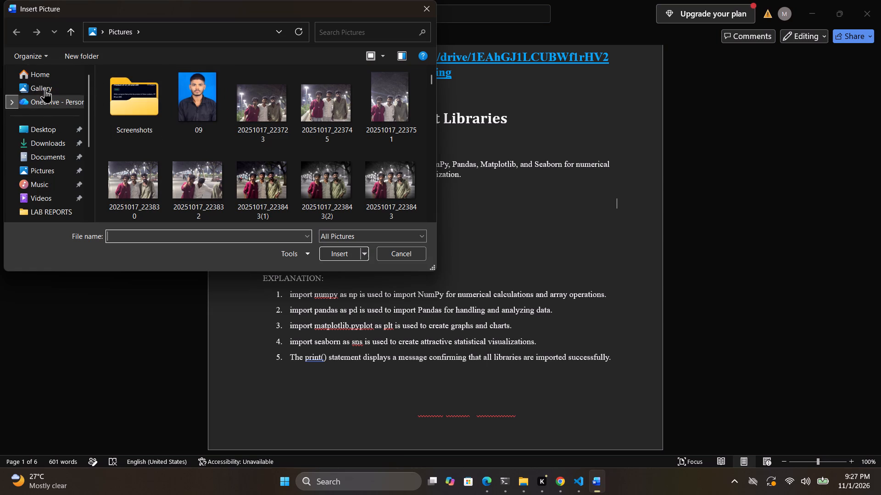
left_click(45, 89)
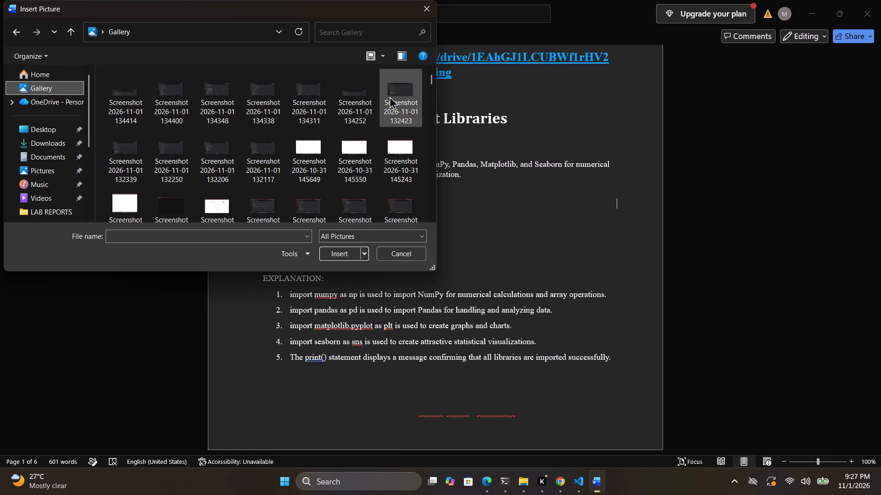
left_click(360, 88)
left_click(345, 252)
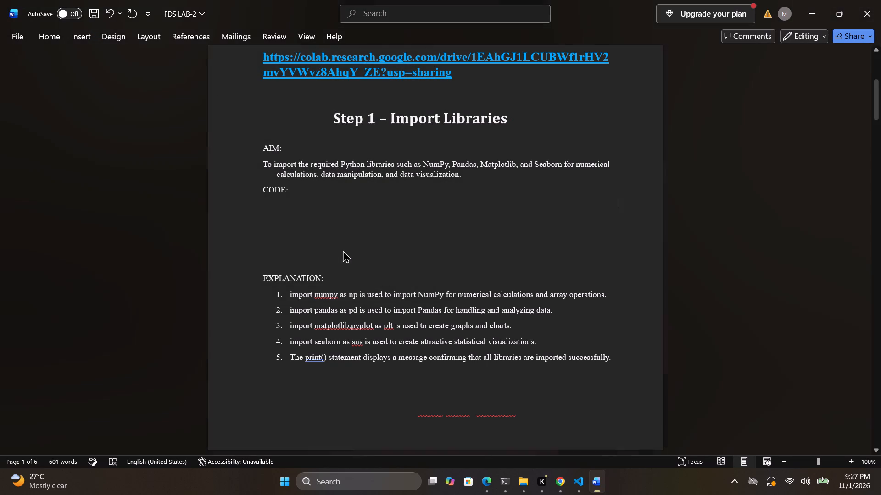
Delete the existing code screenshot under Step 2 – NumPy Mathematical Operations.
scroll(348, 306, "down", 7)
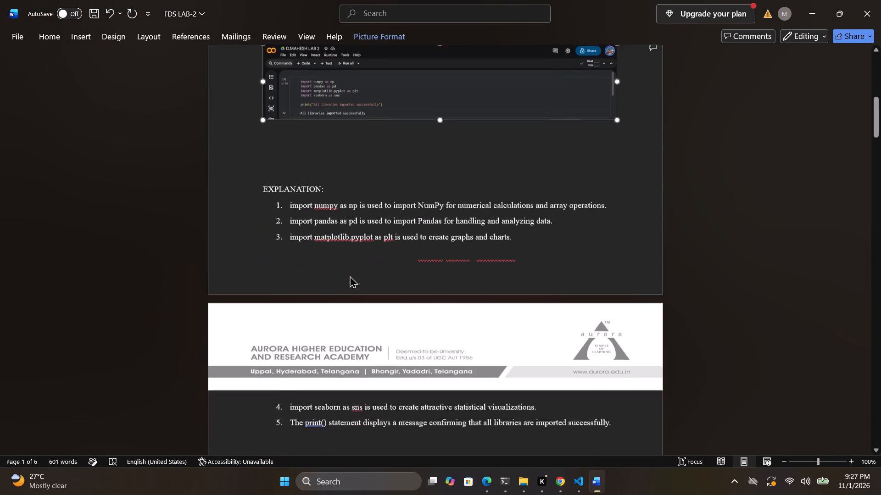
scroll(350, 275, "down", 12)
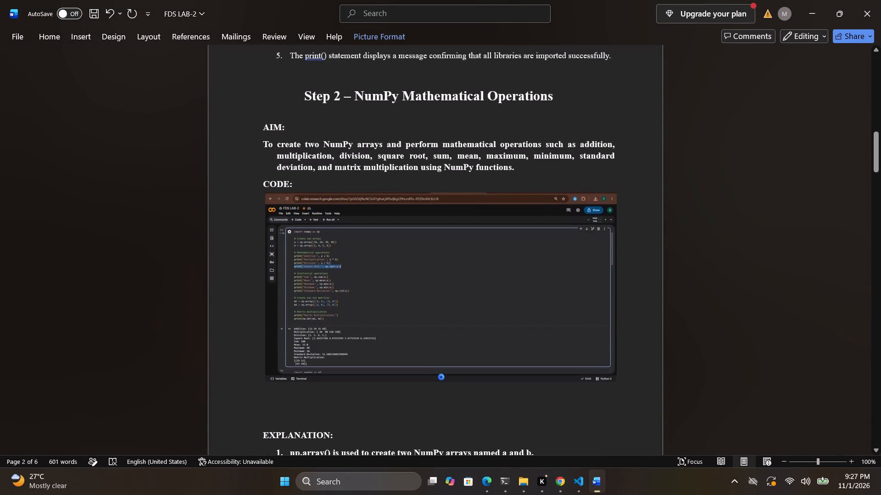
left_click(362, 253)
key("BackSpace")
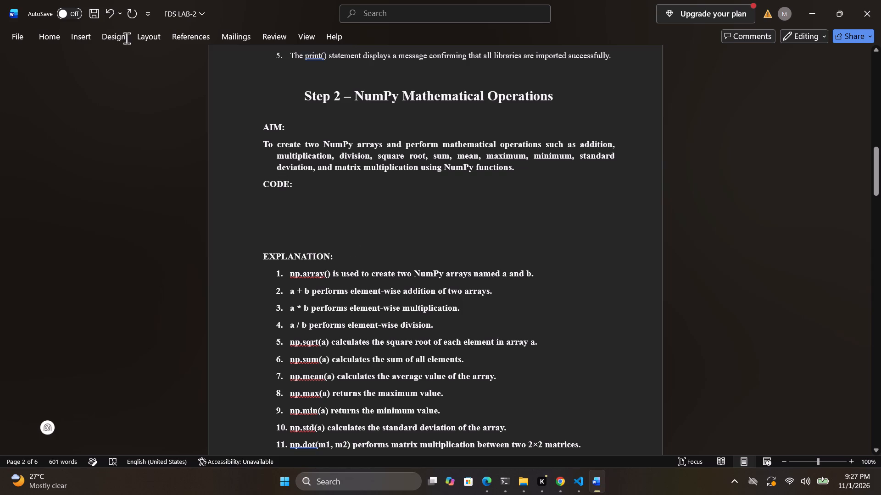
left_click(72, 38)
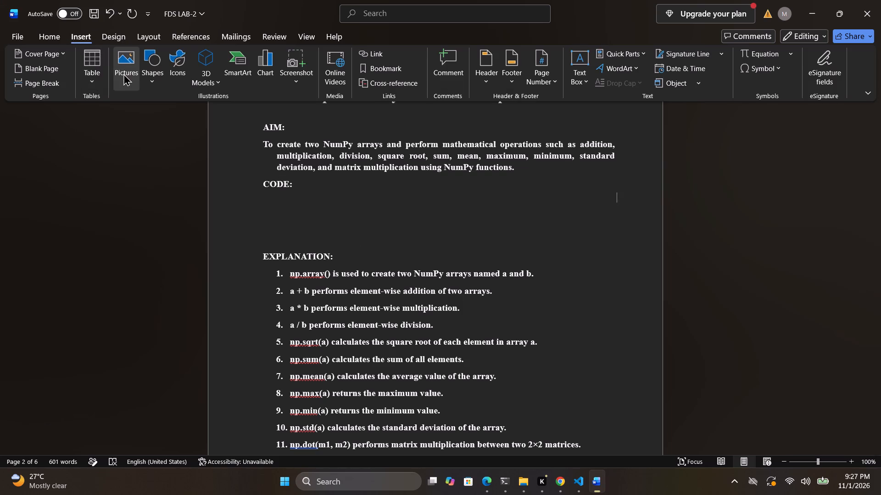
left_click(124, 73)
left_click(139, 115)
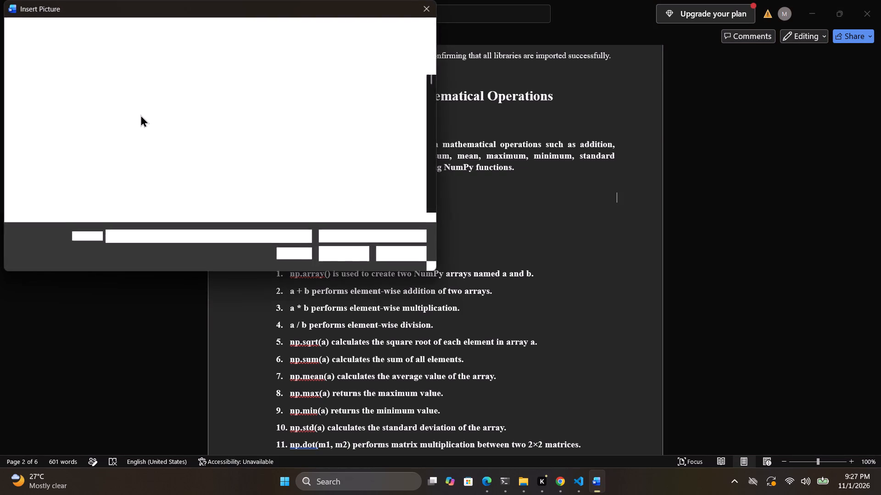
scroll(32, 106, "up", 5)
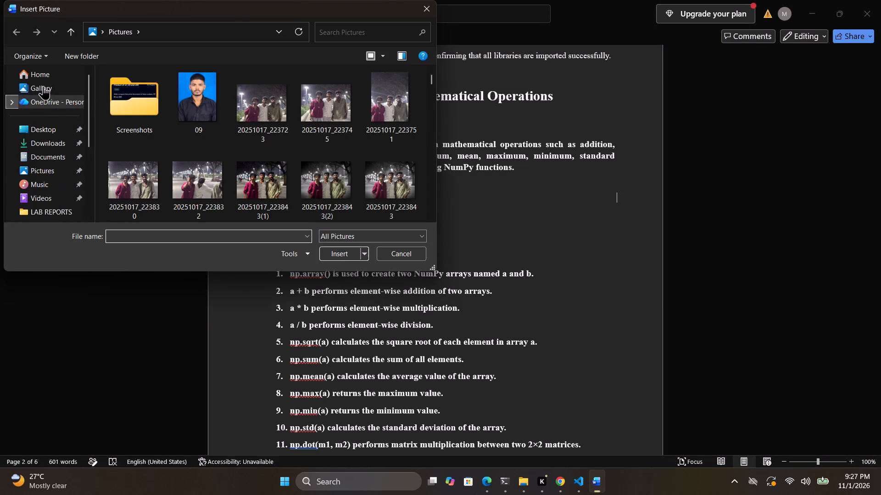
left_click(43, 86)
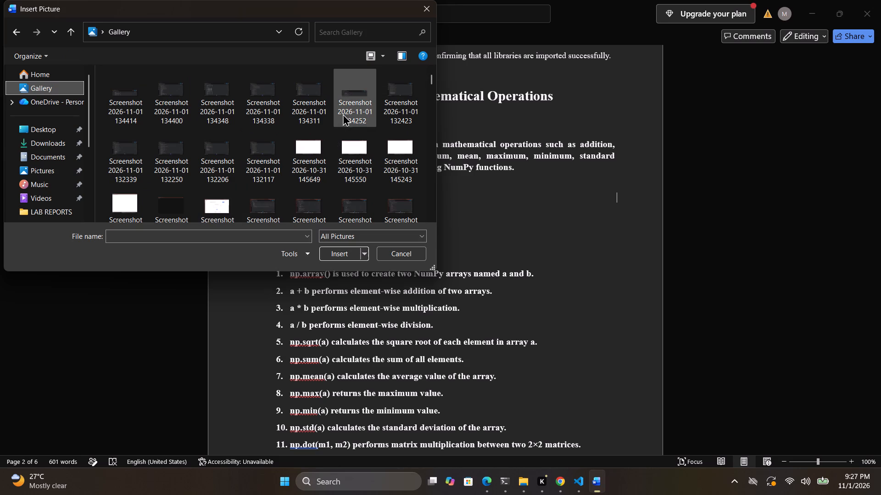
left_click(314, 93)
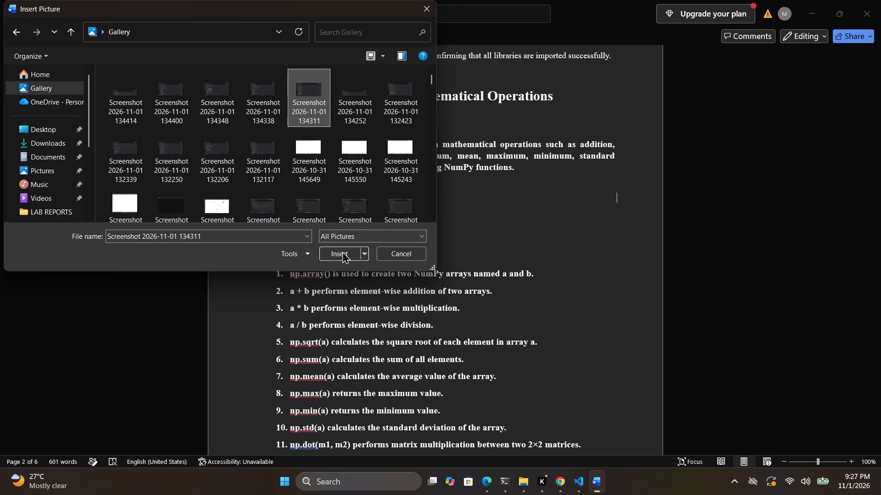
left_click(342, 251)
Delete the grouped pair of screenshots showing the student DataFrame code and its output on page 4.
scroll(372, 269, "down", 5)
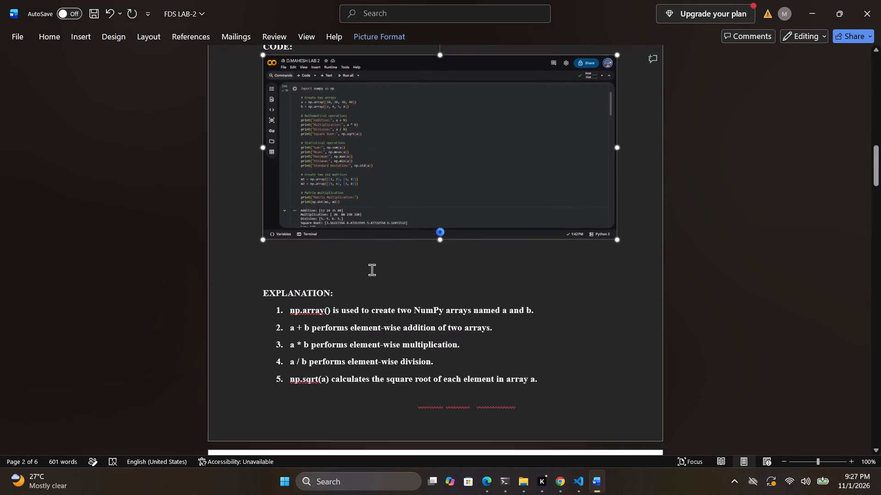
scroll(372, 269, "down", 17)
scroll(372, 270, "down", 10)
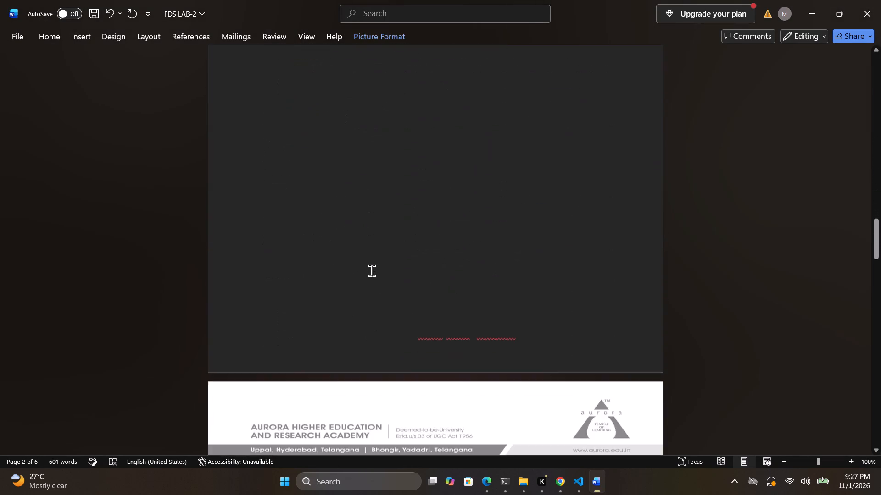
scroll(372, 270, "down", 11)
left_click(371, 268)
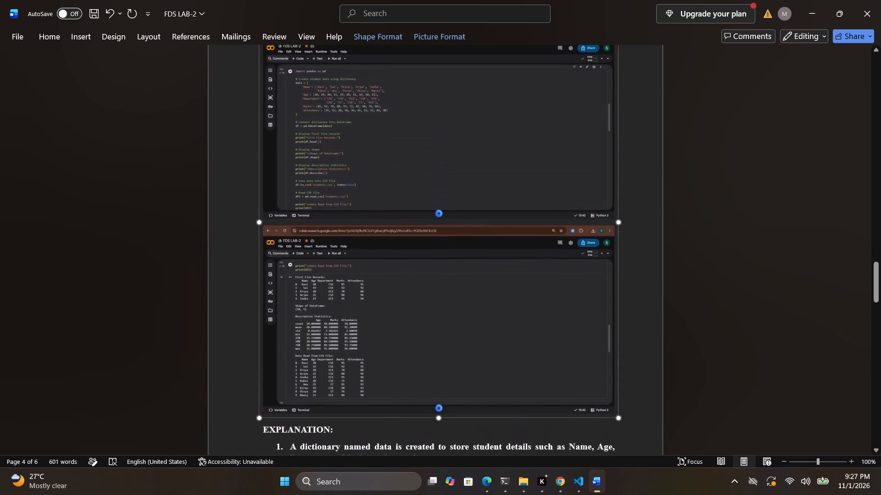
left_click(617, 222)
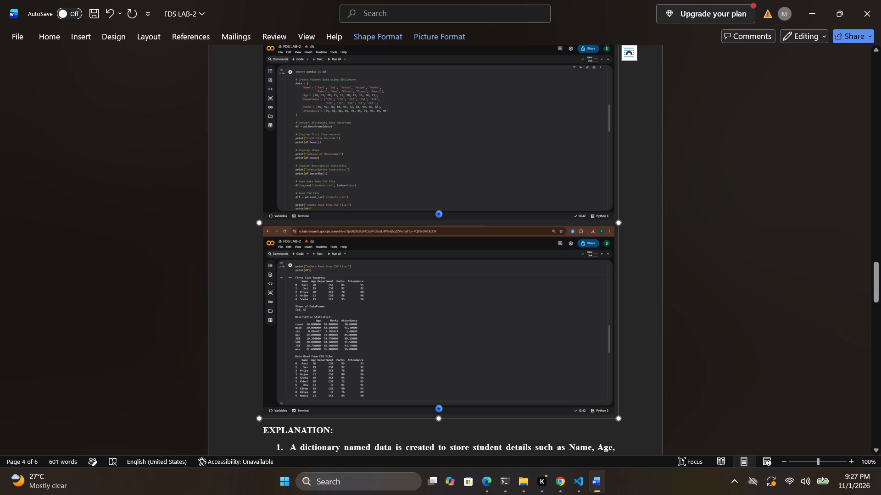
scroll(552, 191, "up", 1)
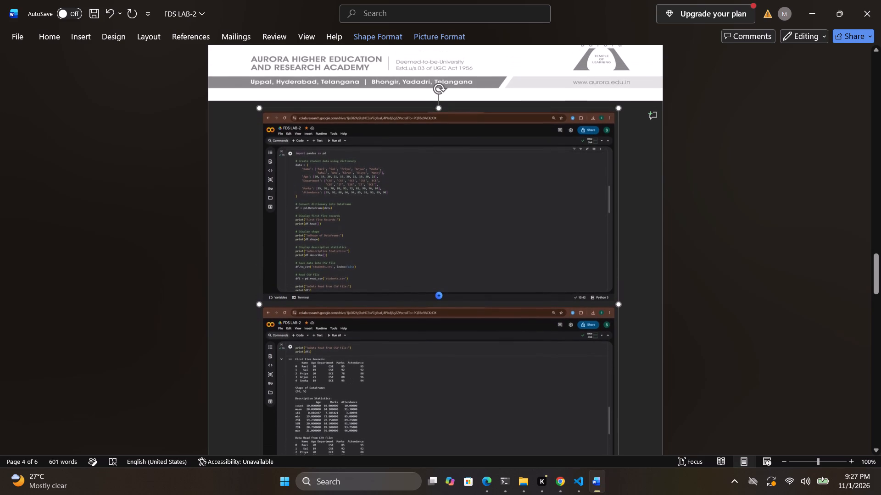
scroll(552, 191, "up", 1)
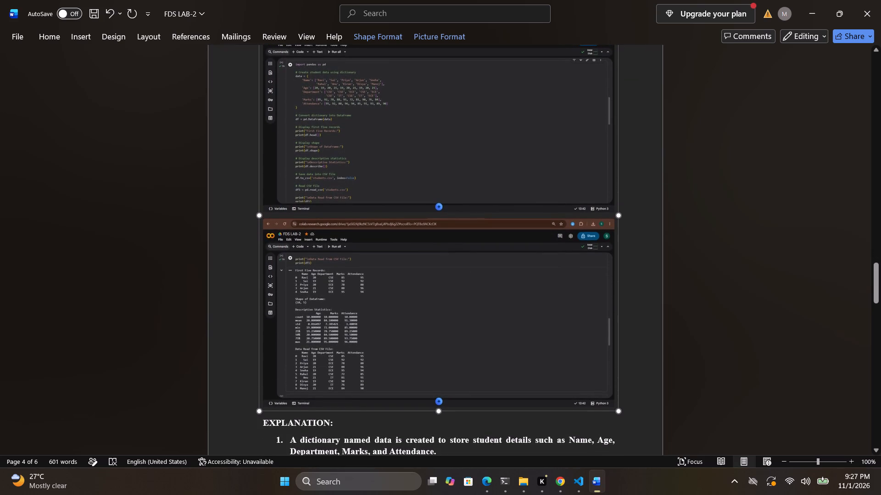
scroll(552, 191, "up", 2)
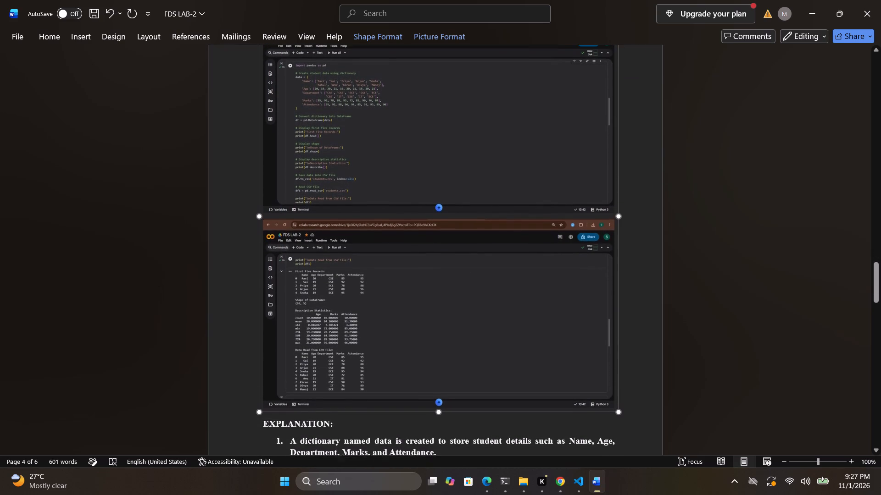
scroll(552, 191, "up", 3)
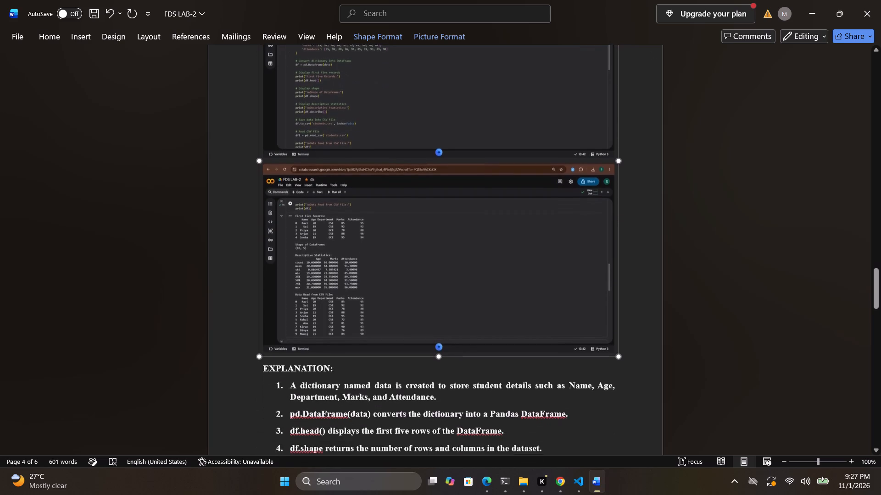
scroll(552, 191, "up", 2)
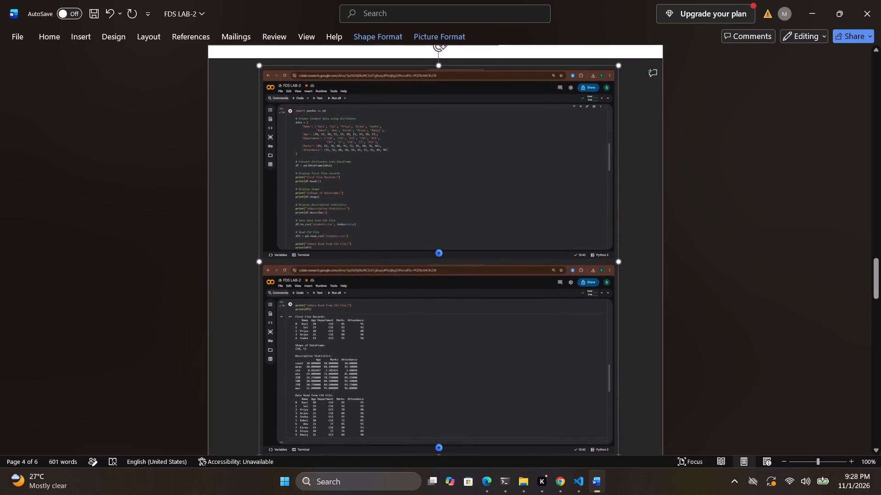
key("BackSpace")
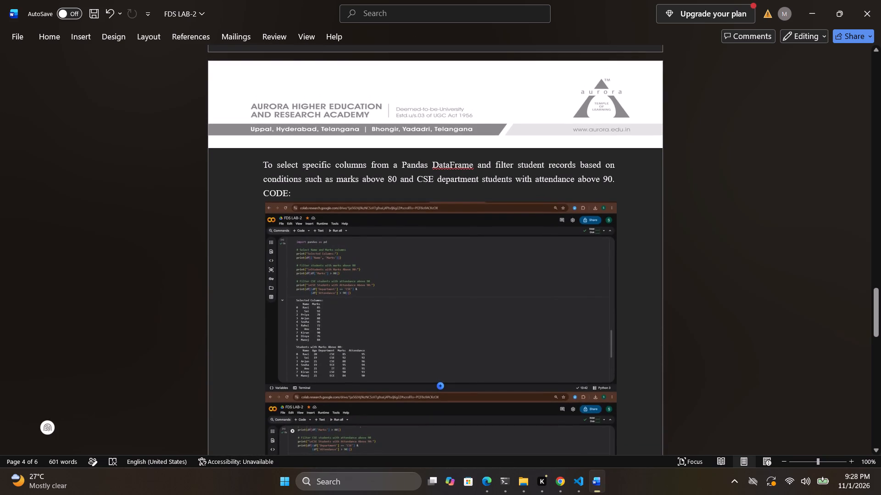
Delete the two existing screenshots under CODE in Step 4 Selecting and Filtering Data.
left_click(546, 259)
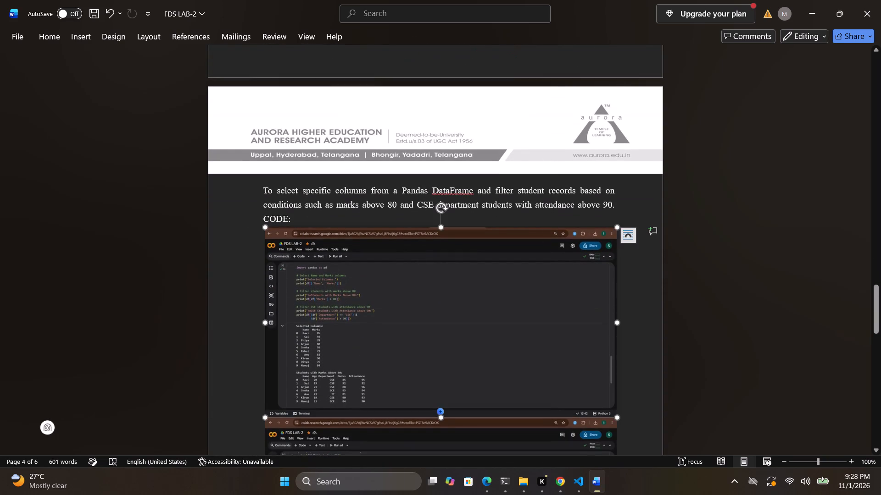
key("BackSpace")
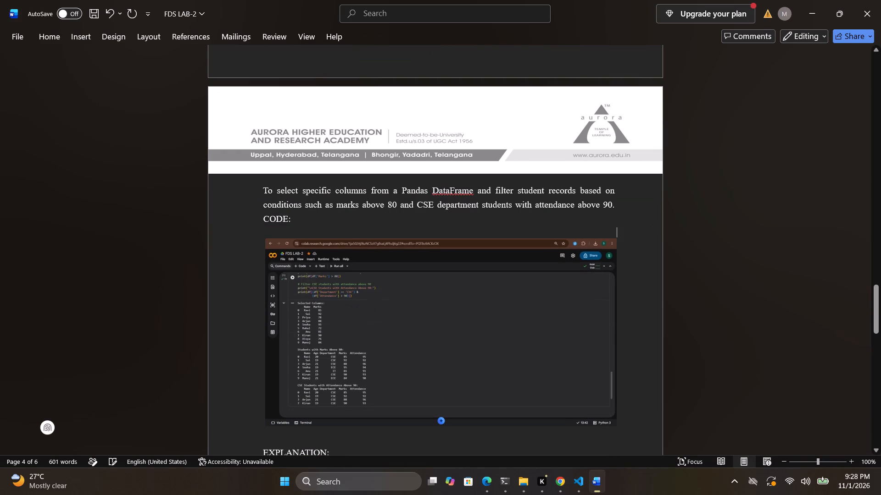
left_click(538, 286)
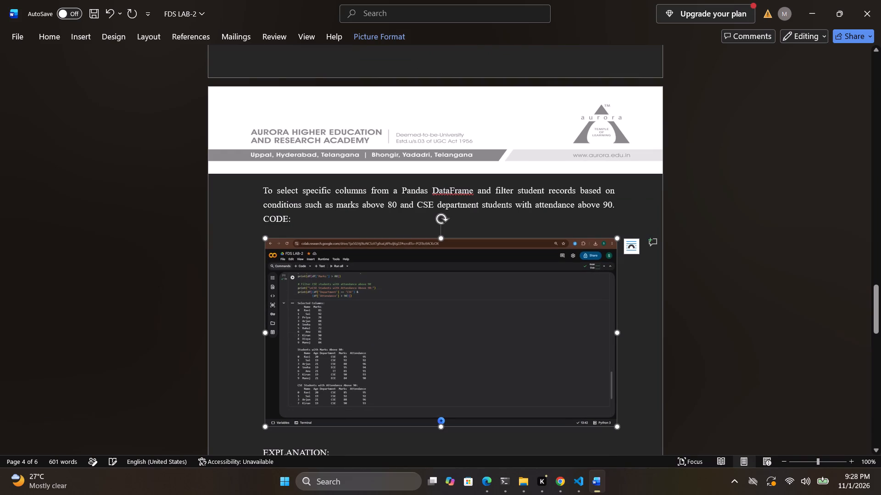
key("BackSpace")
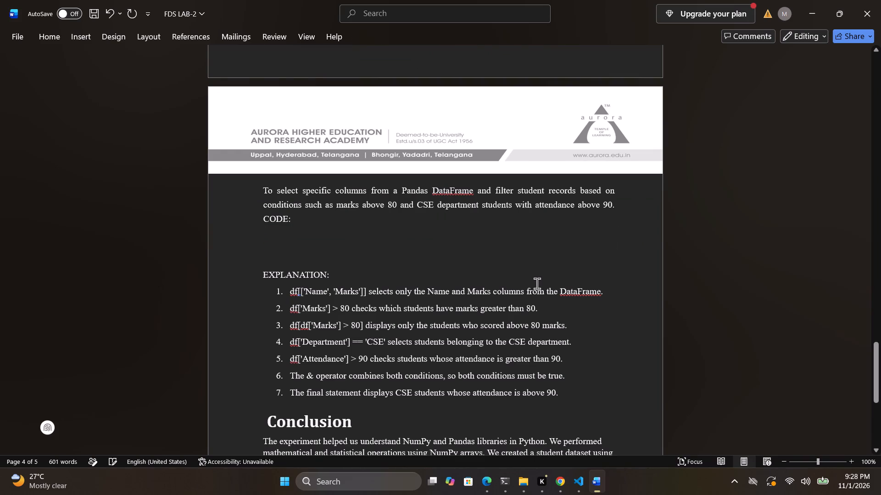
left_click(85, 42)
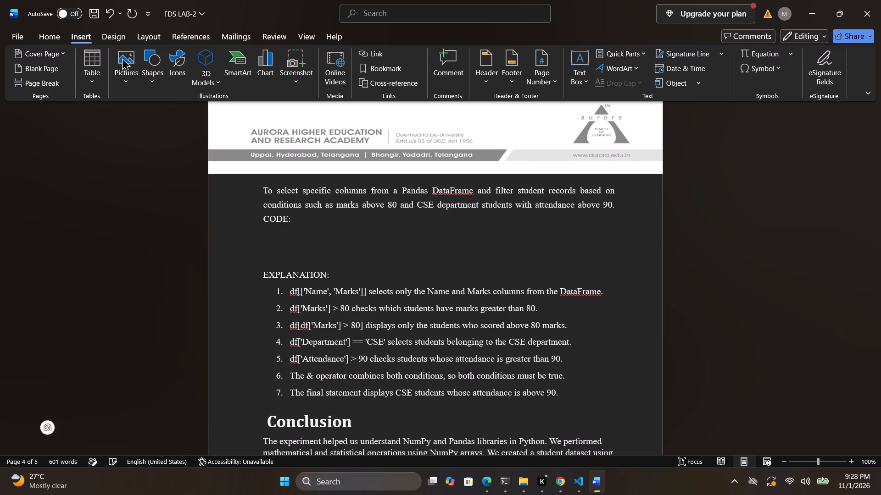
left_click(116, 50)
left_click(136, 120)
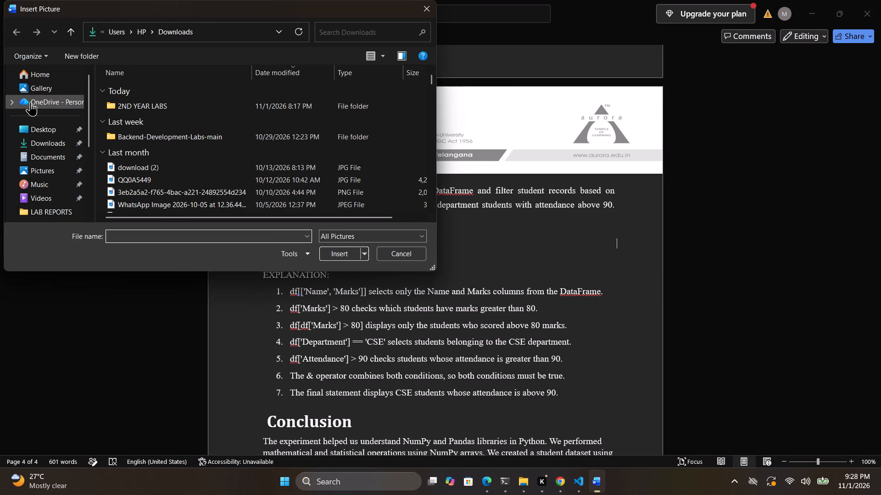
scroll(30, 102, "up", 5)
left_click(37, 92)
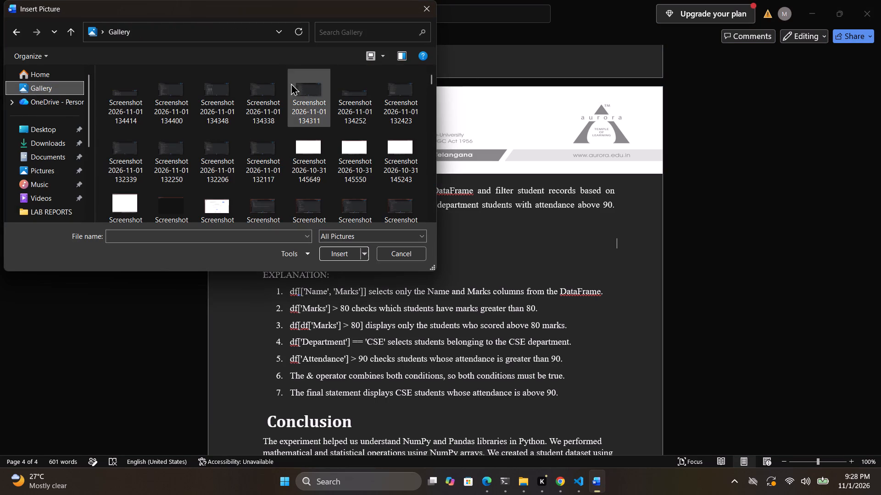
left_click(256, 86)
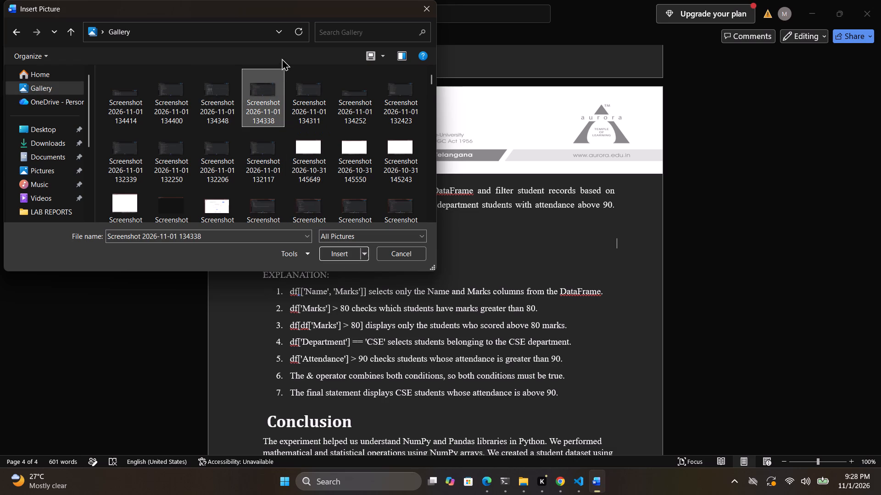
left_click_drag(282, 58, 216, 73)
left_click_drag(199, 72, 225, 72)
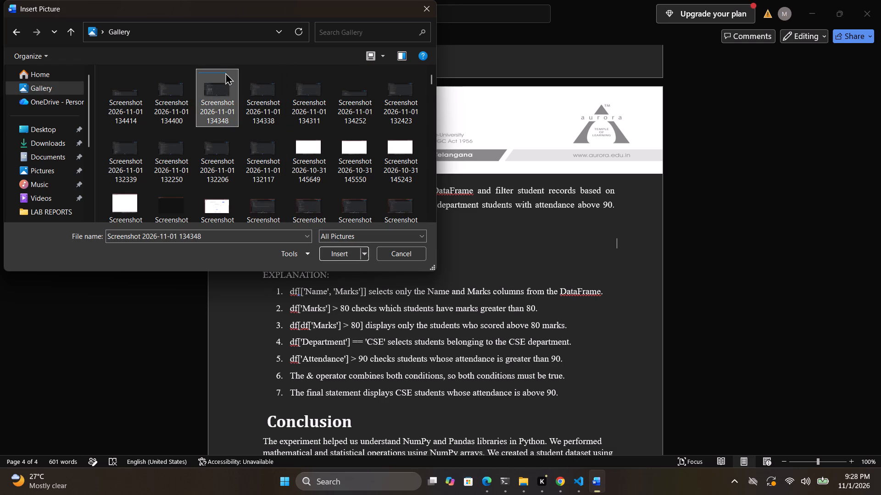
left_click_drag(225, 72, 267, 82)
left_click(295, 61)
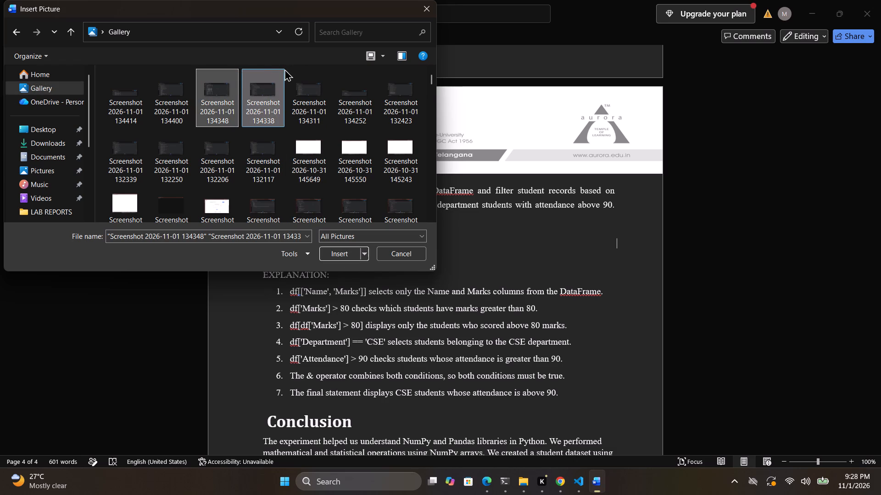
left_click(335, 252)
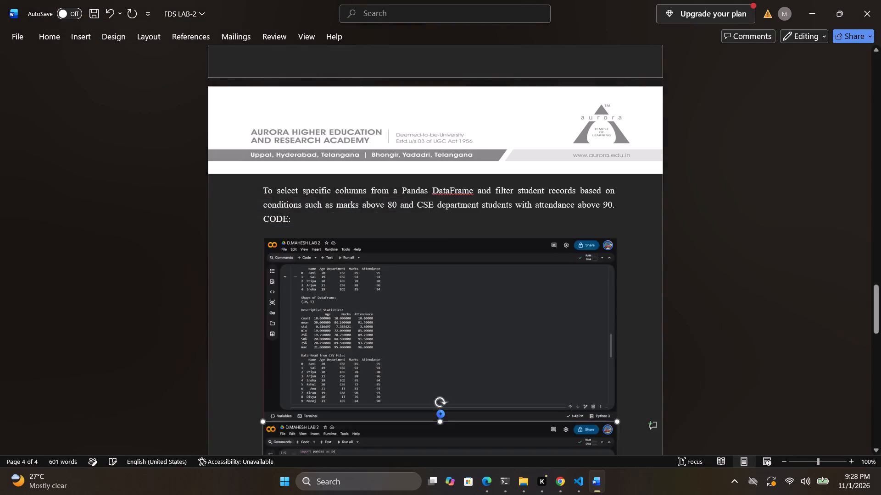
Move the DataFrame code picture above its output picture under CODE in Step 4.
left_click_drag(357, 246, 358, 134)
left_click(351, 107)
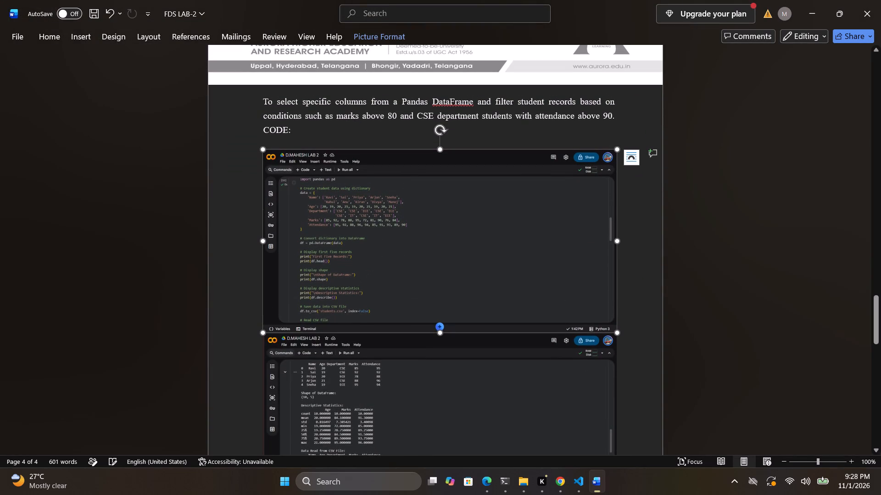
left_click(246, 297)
Review the document's Step 3, Step 4 and Conclusion sections to check which code section the inserted pictures belong to.
scroll(241, 309, "down", 5)
scroll(283, 281, "down", 9)
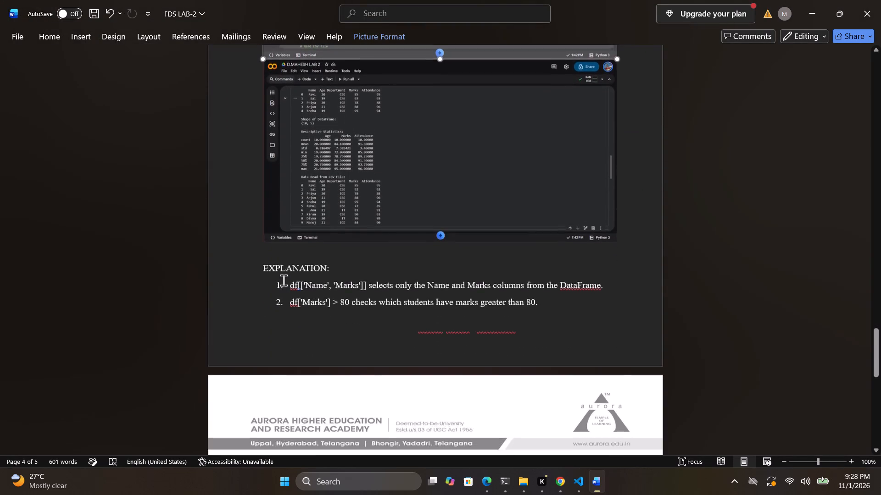
scroll(284, 280, "down", 20)
scroll(284, 280, "down", 6)
scroll(292, 274, "up", 7)
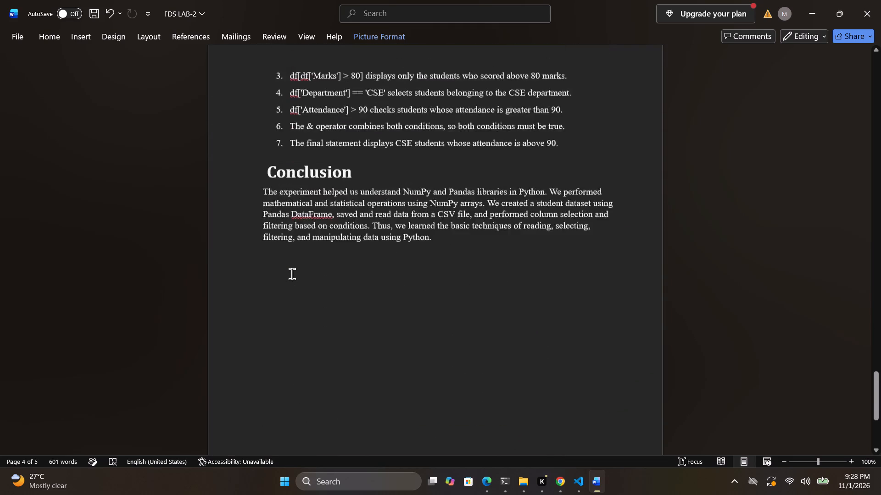
scroll(292, 274, "up", 19)
scroll(293, 265, "up", 12)
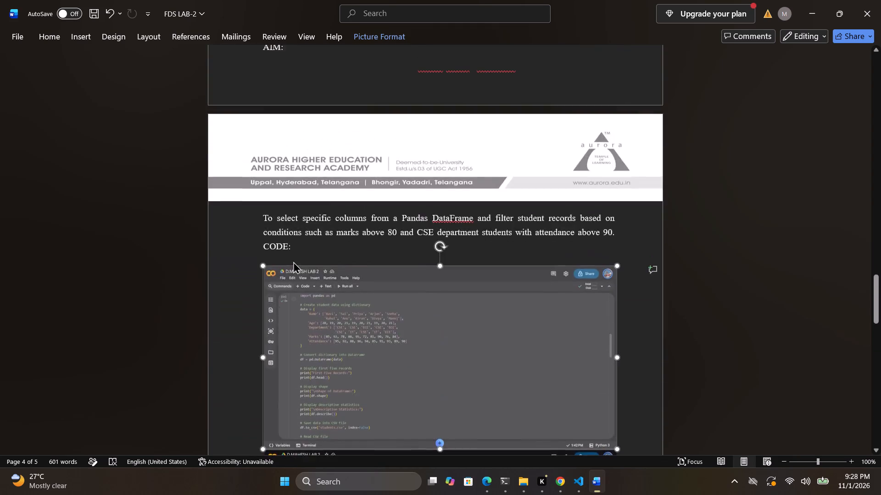
scroll(293, 261, "up", 17)
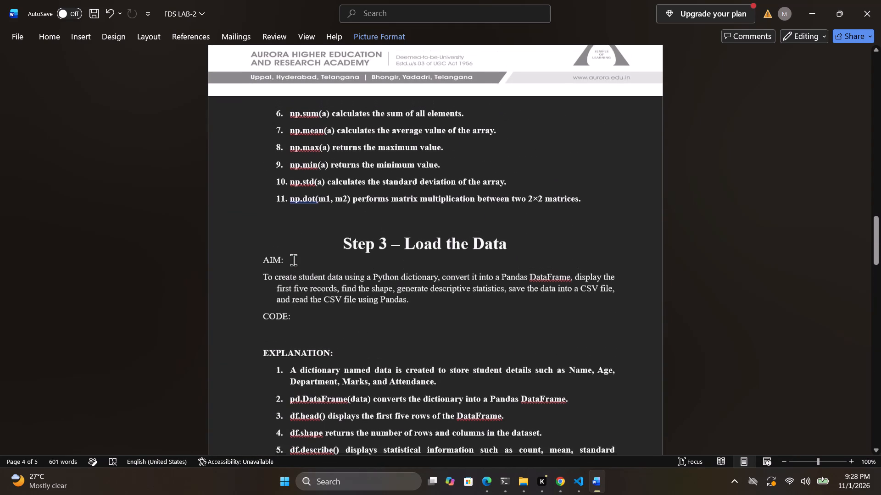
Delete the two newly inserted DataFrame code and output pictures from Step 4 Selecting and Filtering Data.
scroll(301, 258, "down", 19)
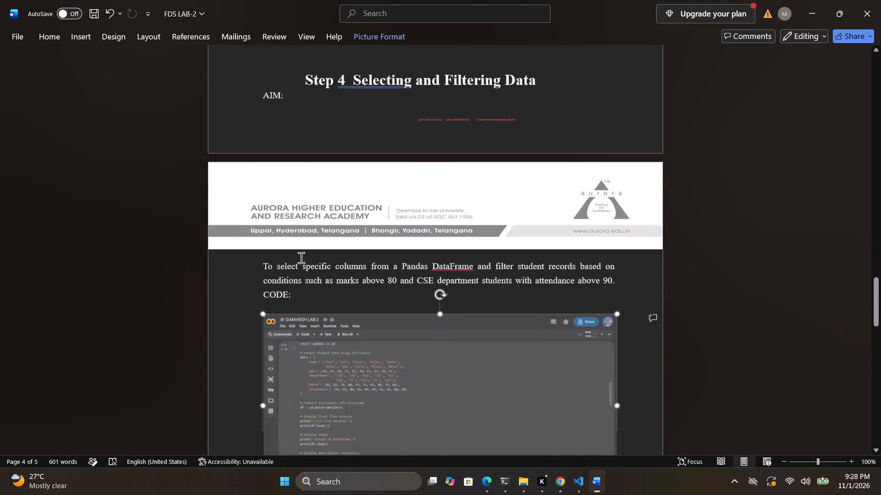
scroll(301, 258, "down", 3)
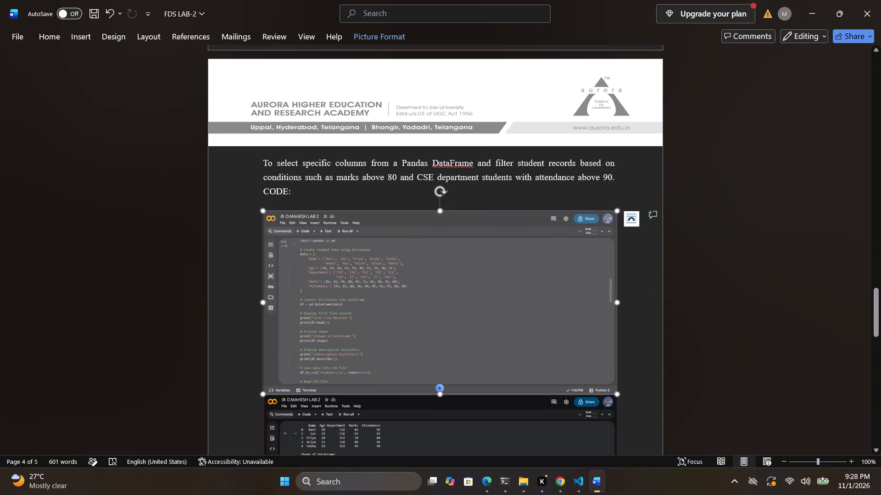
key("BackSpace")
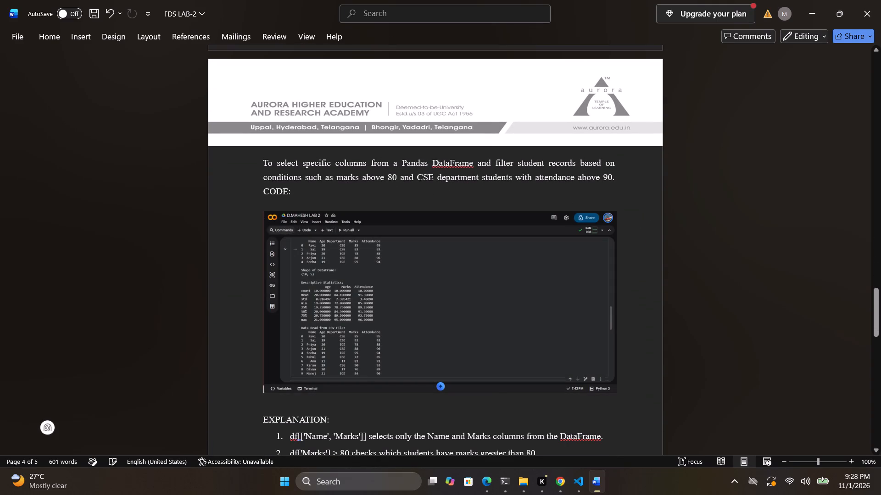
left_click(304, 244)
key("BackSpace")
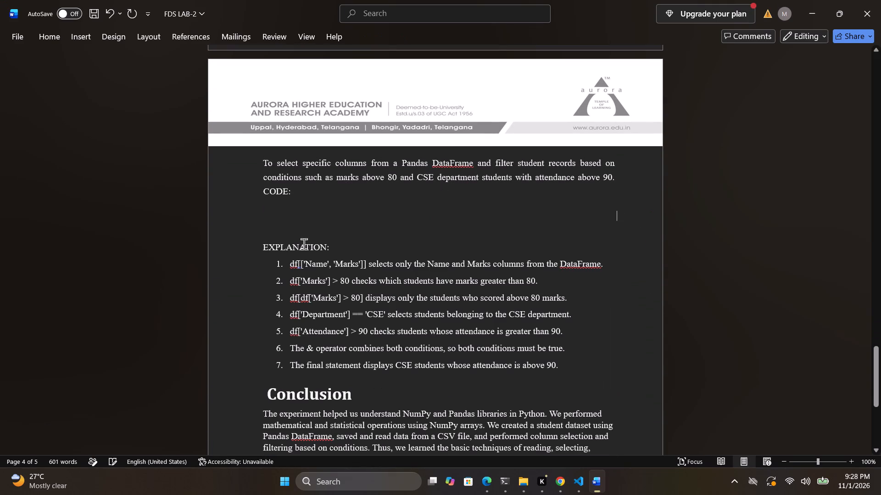
Add an empty line directly below the Step 3 – Load the Data heading.
scroll(304, 244, "up", 5)
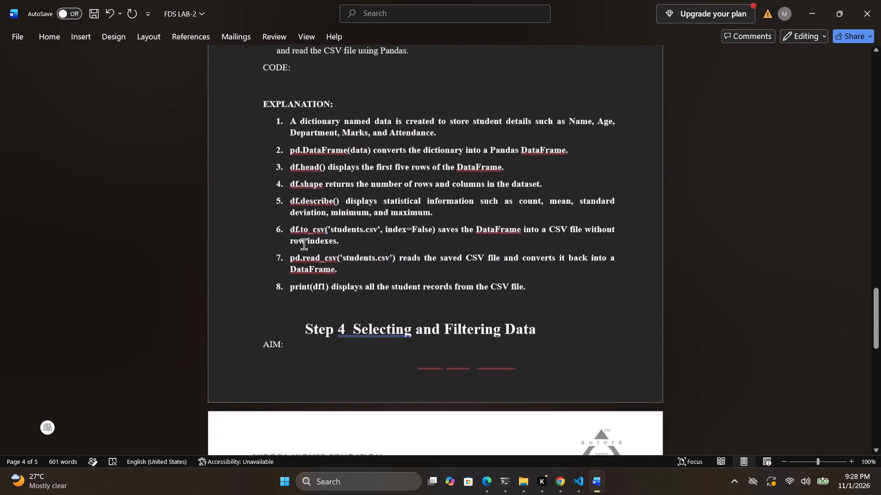
scroll(304, 244, "up", 3)
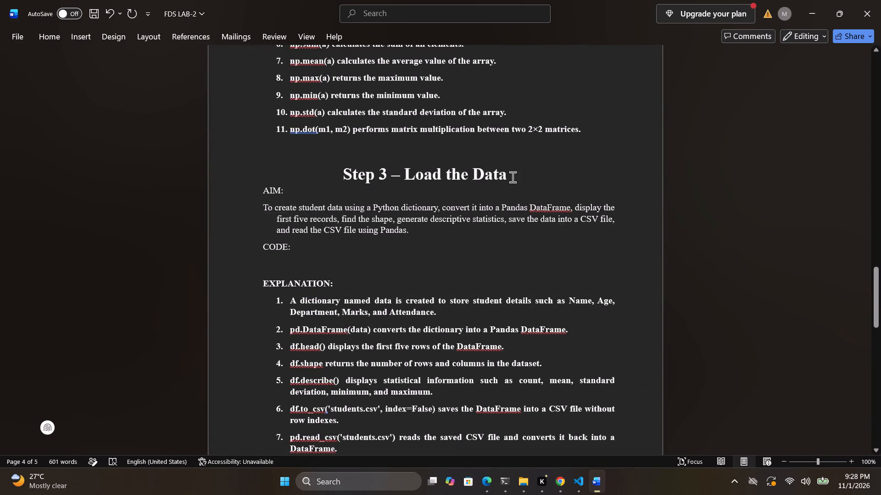
left_click(517, 175)
key("Return")
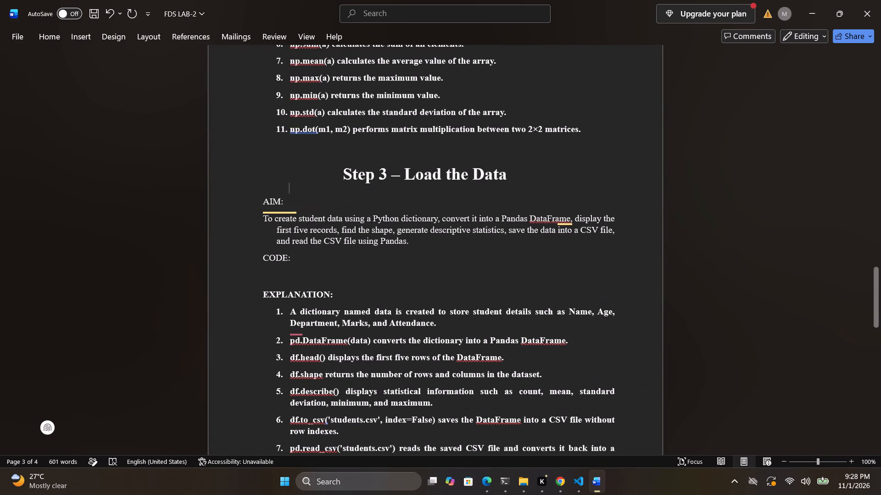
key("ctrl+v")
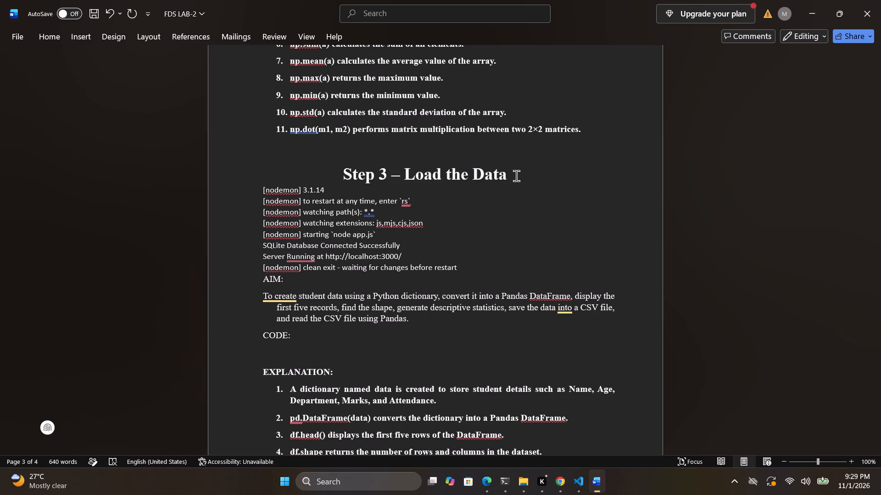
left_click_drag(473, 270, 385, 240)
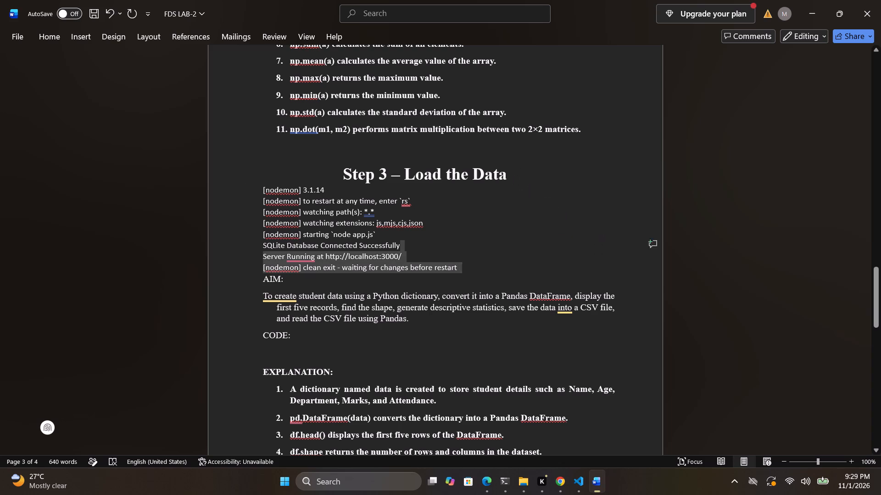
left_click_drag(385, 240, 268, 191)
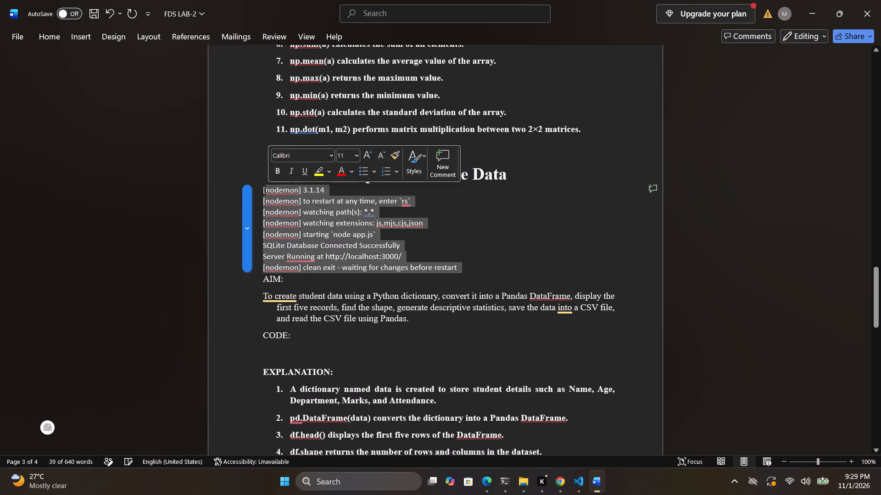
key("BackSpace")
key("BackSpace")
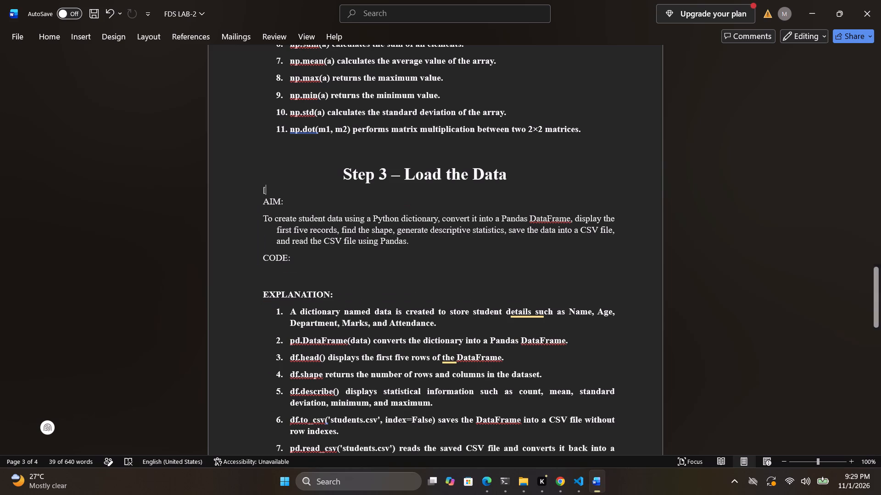
left_click(73, 28)
left_click(121, 65)
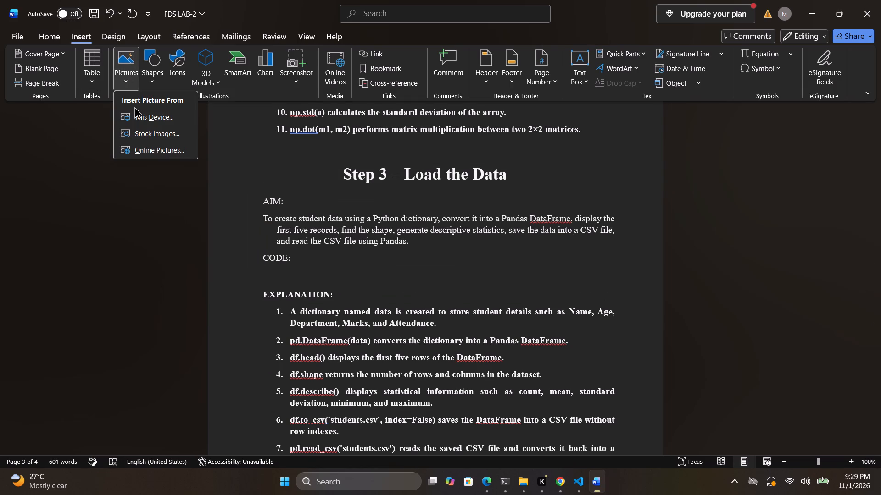
left_click(138, 118)
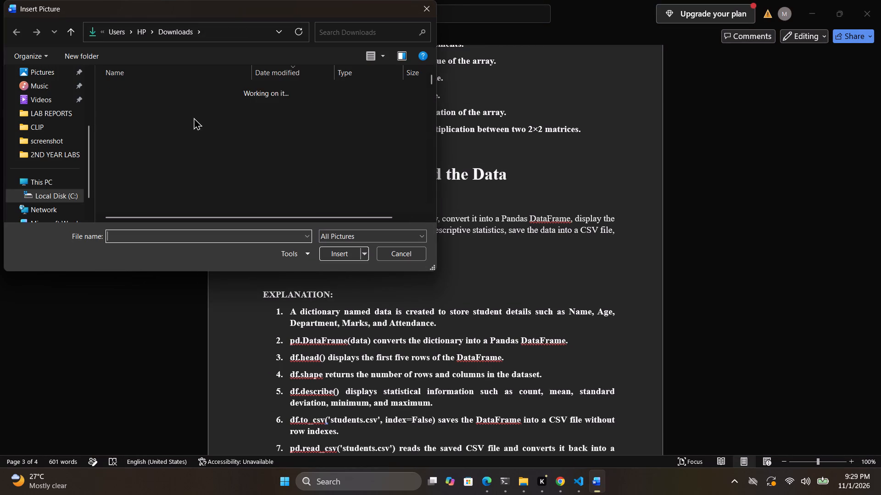
scroll(37, 93, "up", 3)
left_click(38, 93)
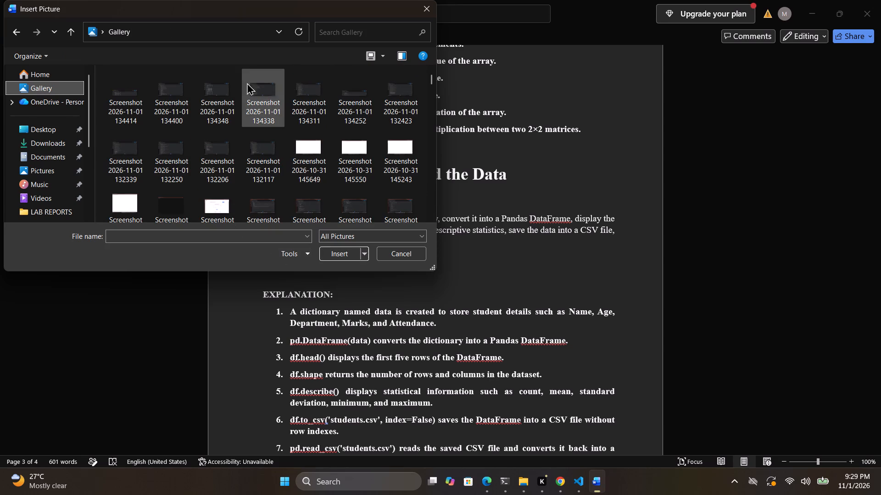
left_click_drag(279, 60, 203, 72)
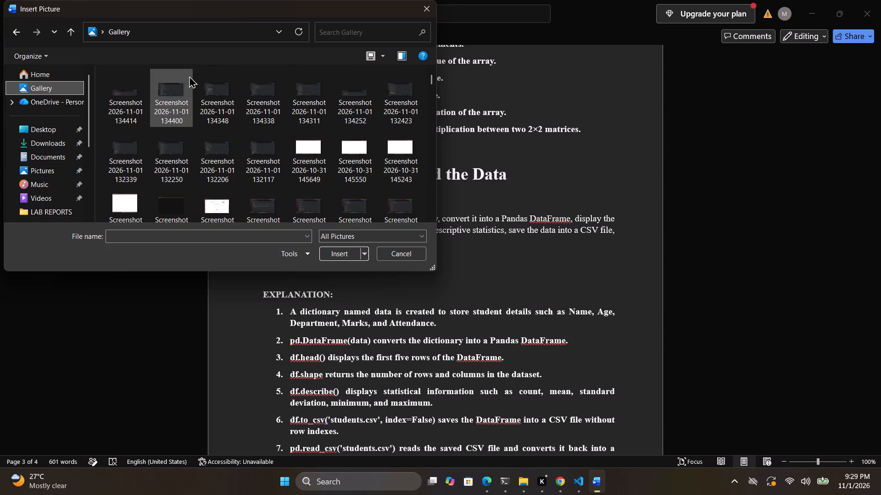
left_click_drag(198, 71, 276, 88)
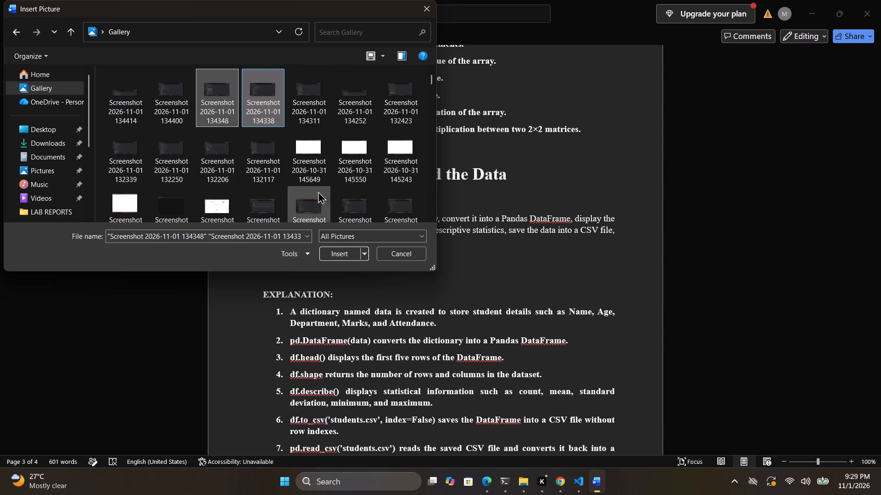
left_click(343, 251)
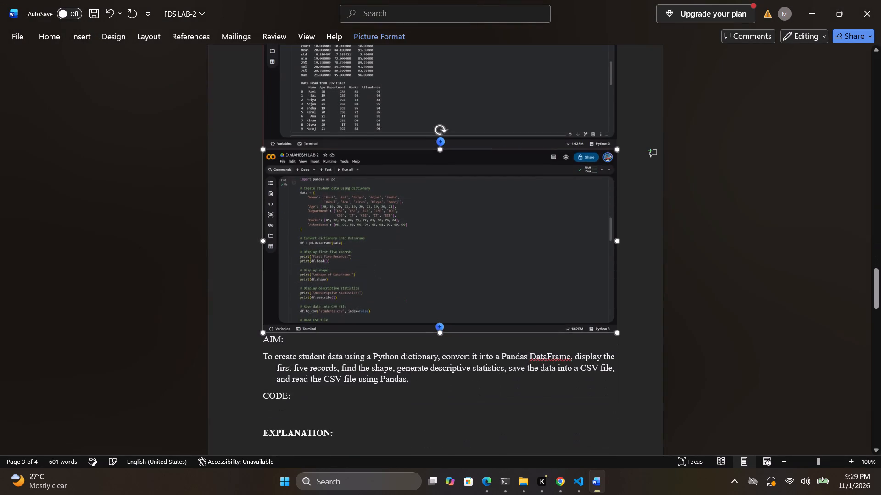
scroll(408, 250, "up", 15)
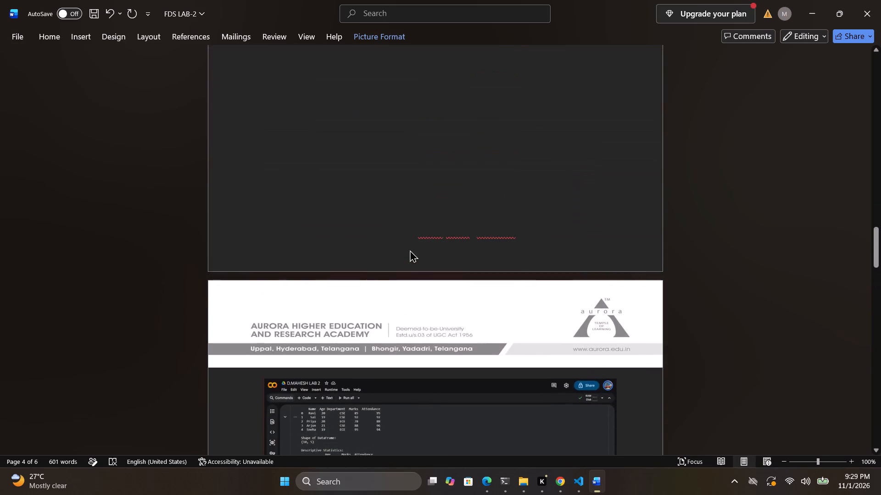
scroll(410, 250, "up", 16)
scroll(410, 250, "down", 7)
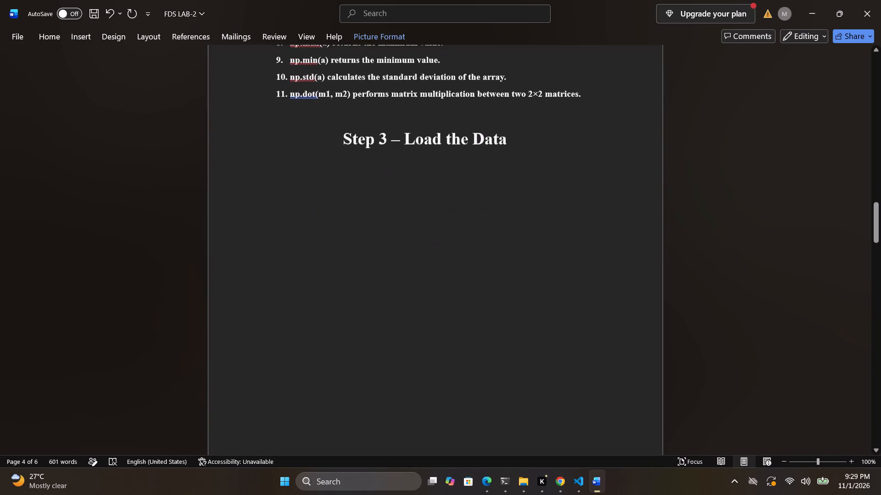
Reorder the two Step 3 – Load the Data pictures so the DataFrame code capture sits above its output capture.
scroll(410, 250, "down", 14)
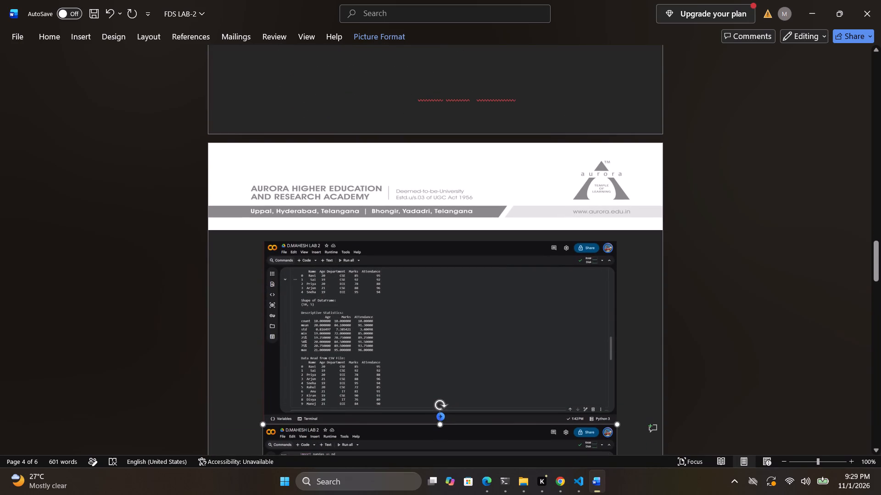
left_click_drag(288, 312, 299, 450)
left_click_drag(310, 401, 305, 253)
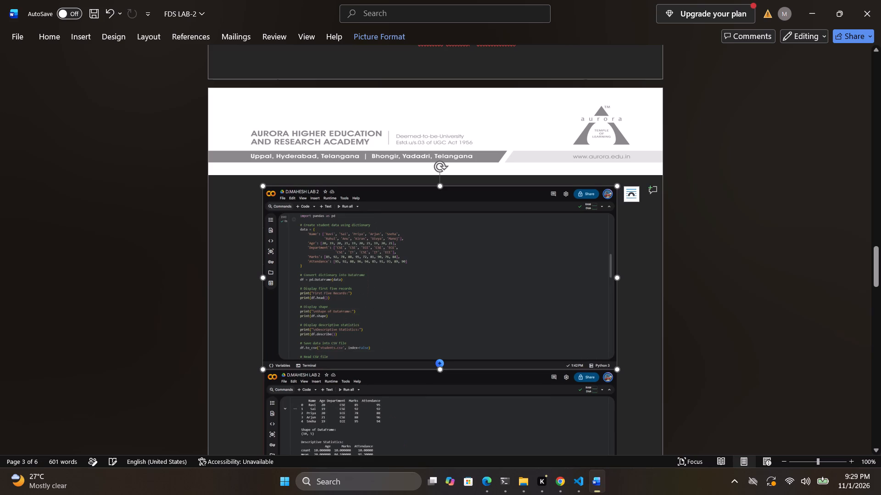
left_click(225, 305)
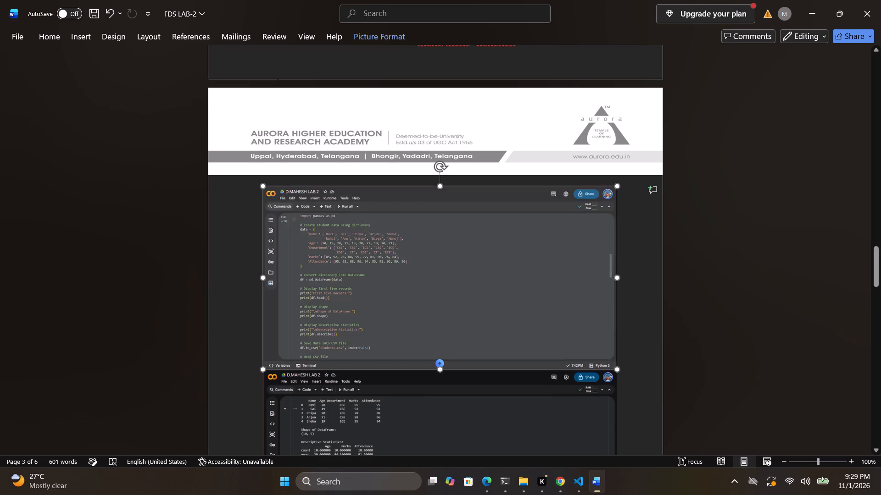
Add an empty line directly below the Step 4 Selecting and Filtering Data heading.
scroll(233, 302, "down", 4)
scroll(240, 302, "down", 20)
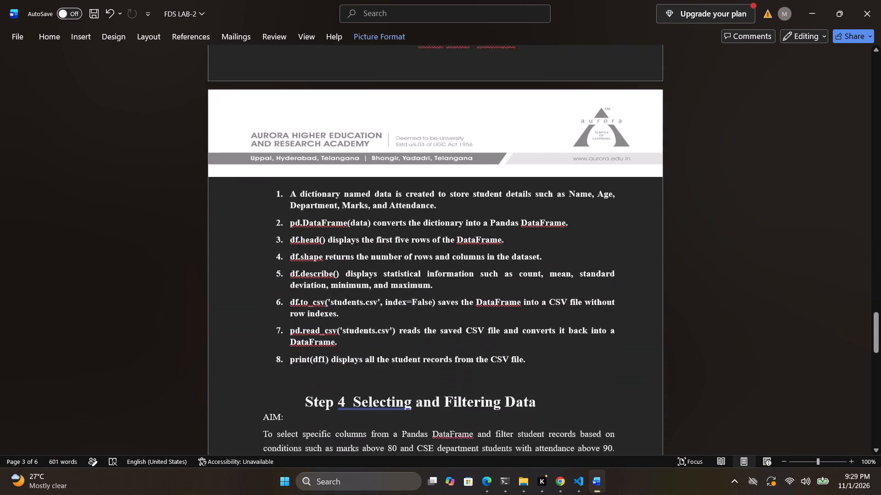
scroll(248, 303, "down", 8)
scroll(249, 303, "up", 1)
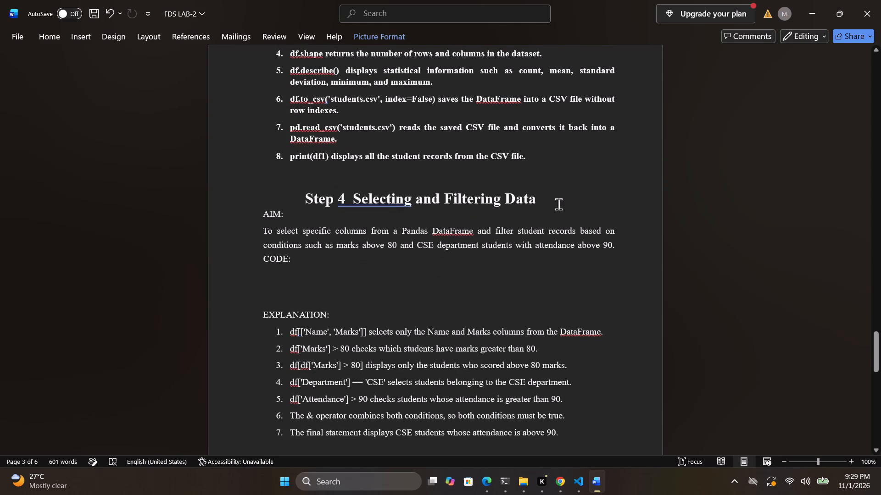
left_click(558, 204)
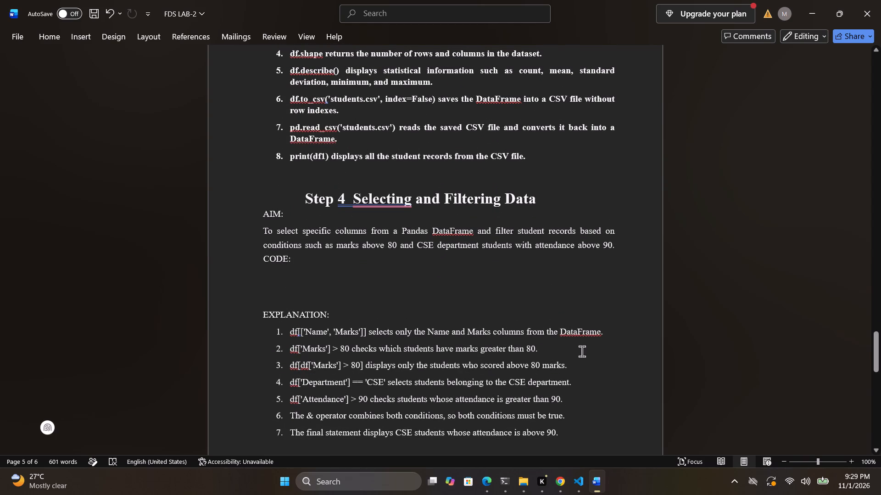
key("Return")
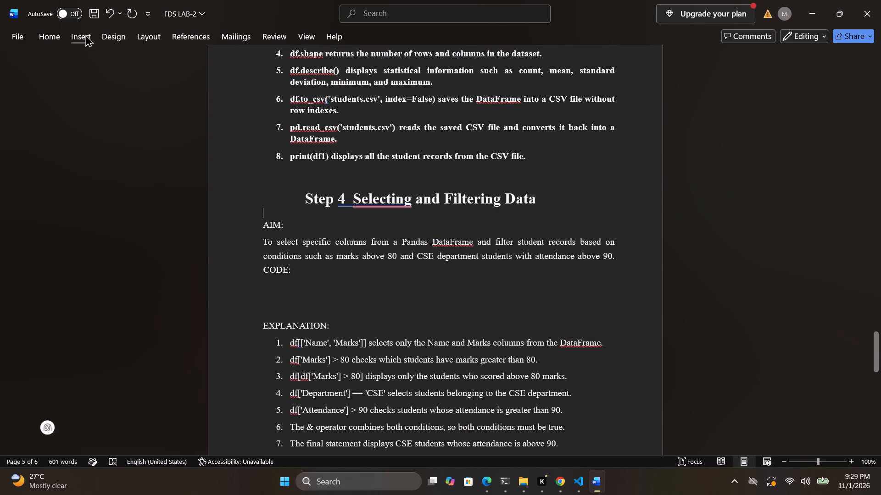
left_click(85, 34)
left_click(128, 60)
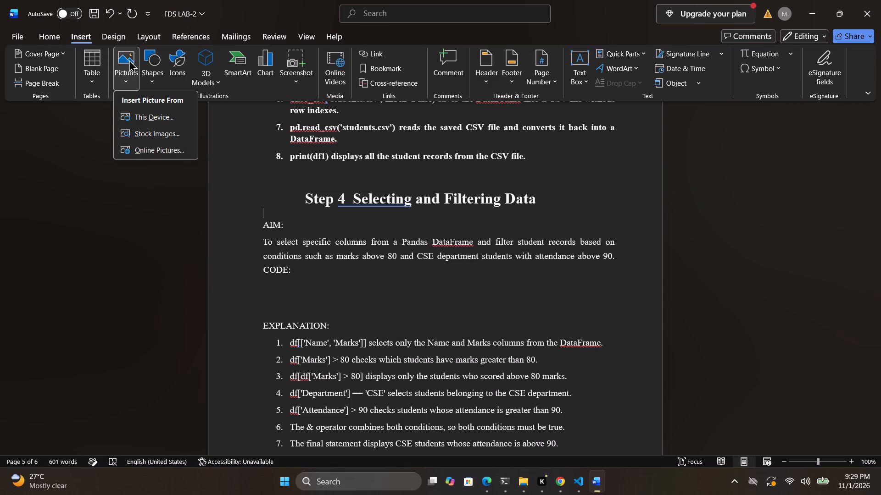
left_click(140, 110)
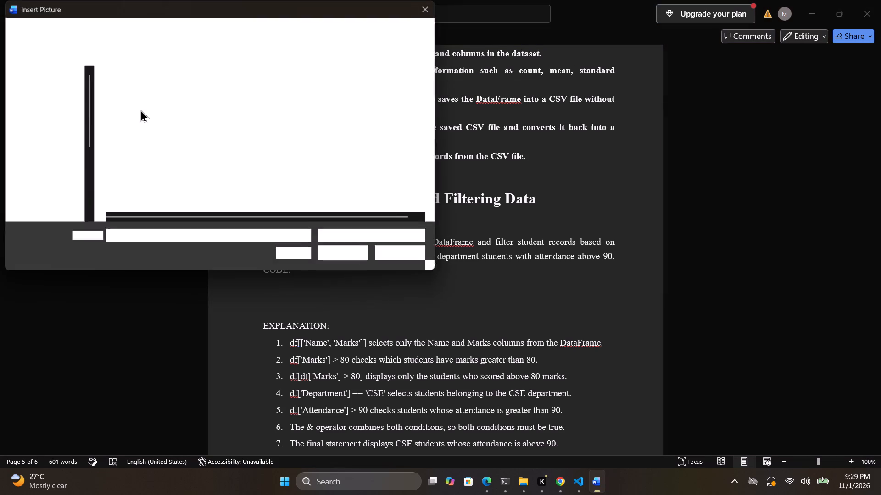
scroll(56, 87, "up", 5)
left_click(56, 87)
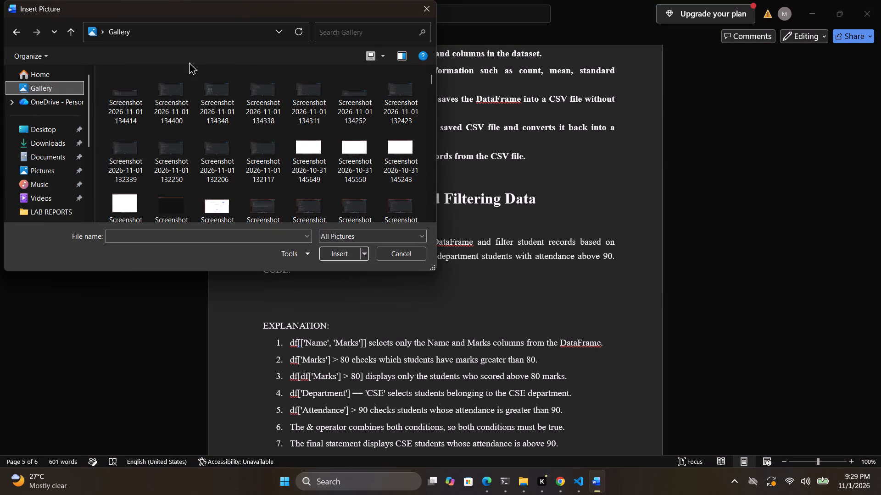
left_click_drag(180, 73, 120, 88)
left_click(345, 254)
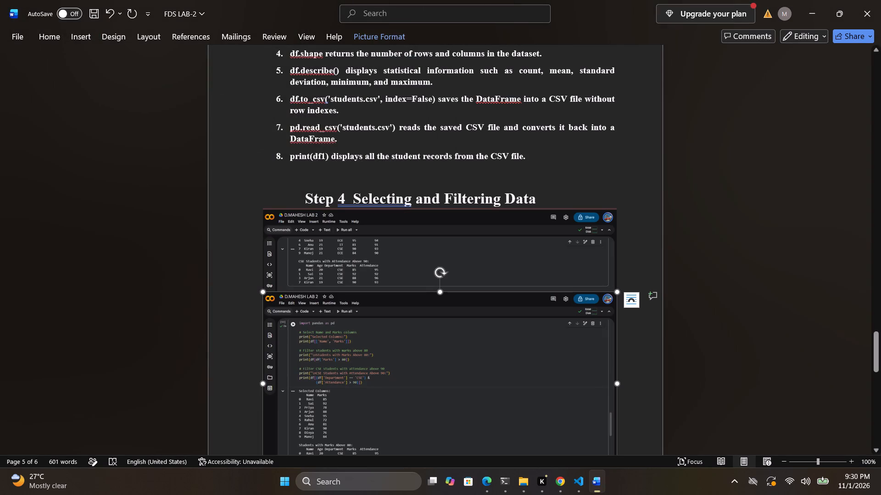
Reorder the two Step 4 pictures so the column selection and filtering code capture sits above the remaining output capture.
left_click_drag(291, 225, 312, 340)
left_click_drag(270, 345, 265, 267)
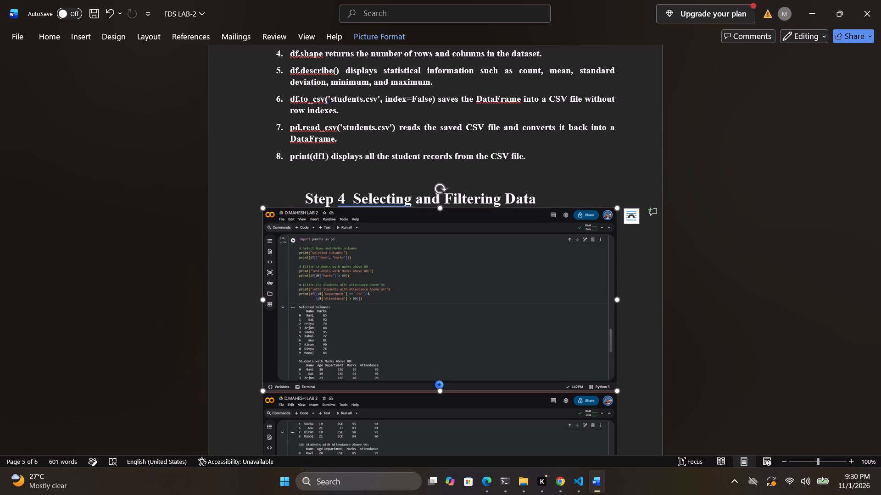
left_click(234, 242)
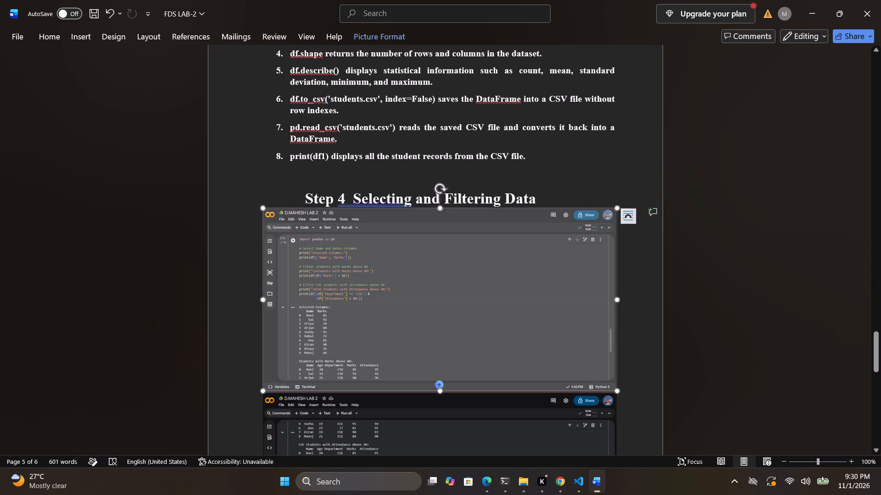
left_click(741, 321)
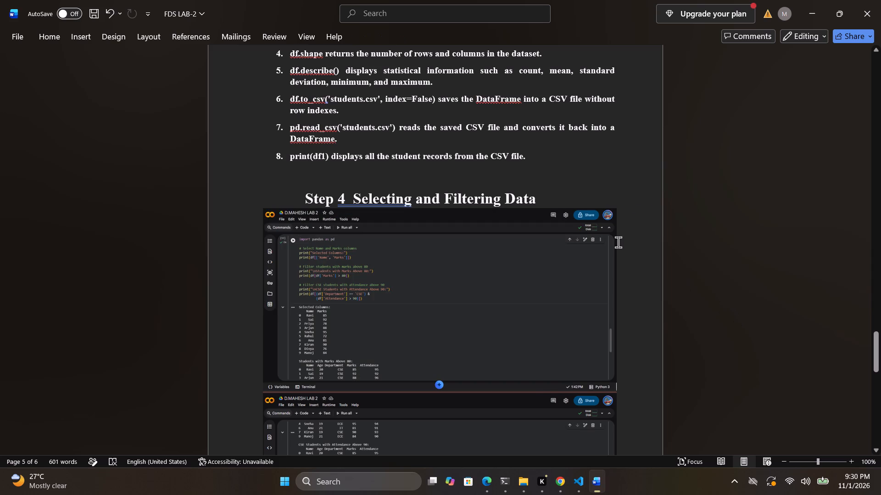
Review the Step 4 pictures, aim and explanation and the Conclusion section through the end of the document.
scroll(618, 242, "down", 7)
scroll(616, 250, "up", 6)
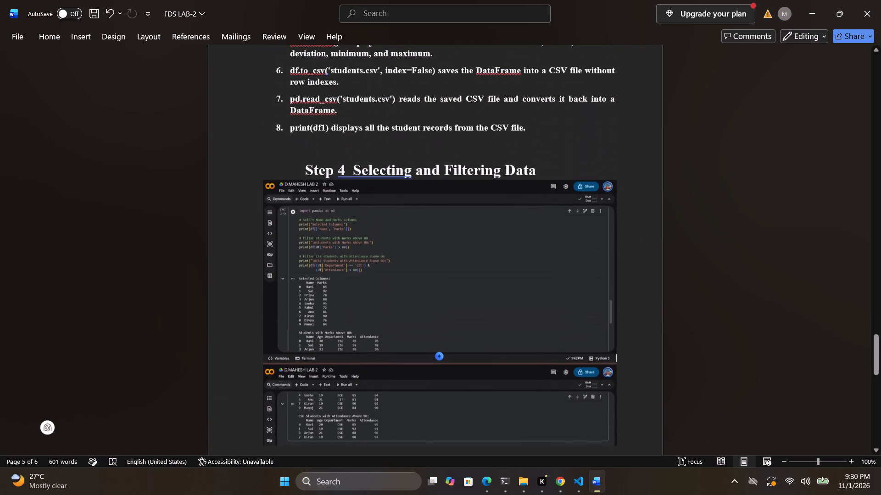
scroll(616, 250, "down", 19)
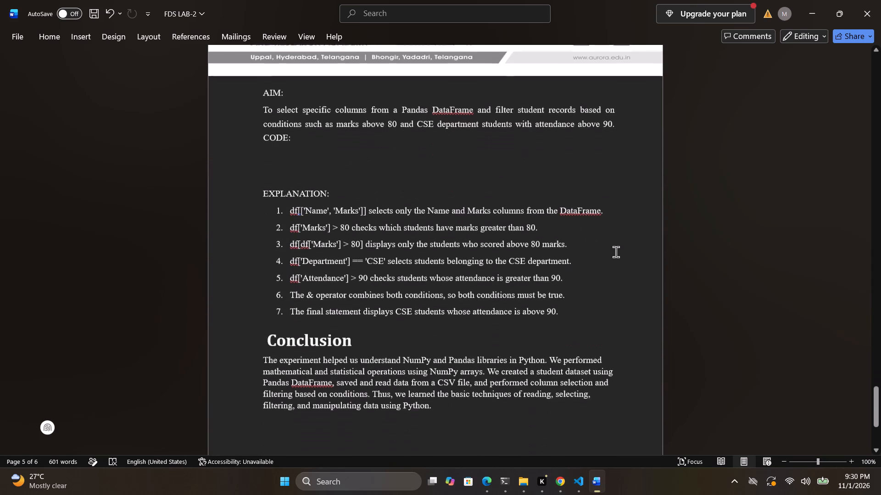
scroll(616, 252, "down", 6)
scroll(616, 252, "up", 5)
scroll(615, 252, "down", 2)
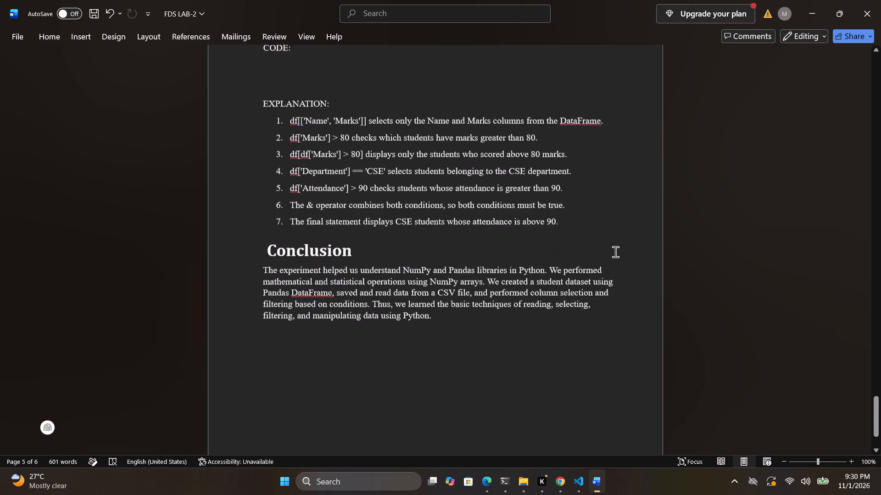
scroll(615, 252, "down", 2)
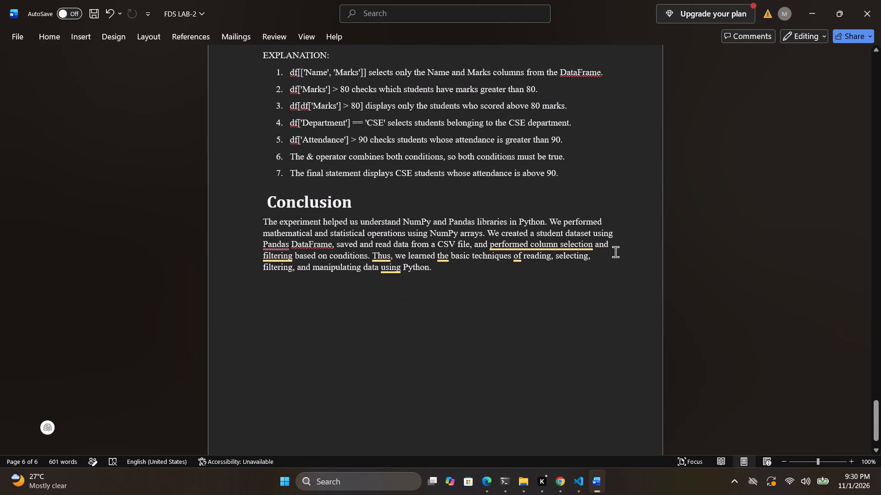
scroll(615, 252, "up", 3)
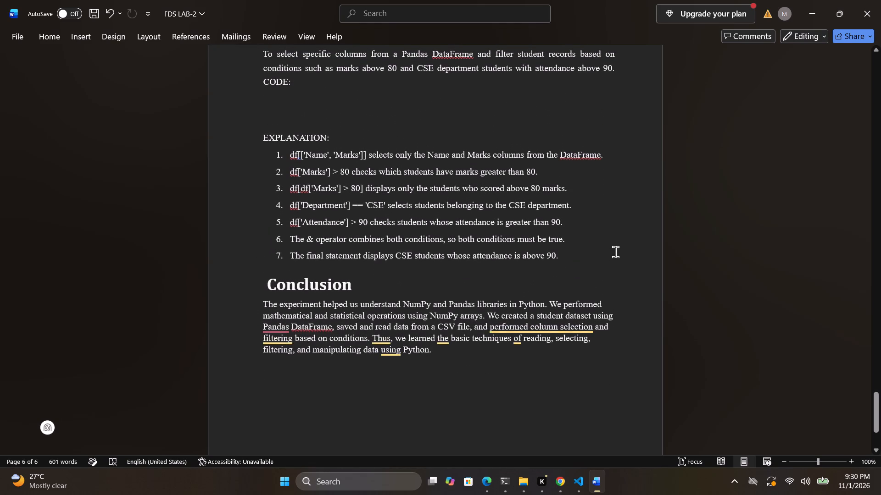
scroll(615, 252, "up", 1)
scroll(615, 252, "down", 7)
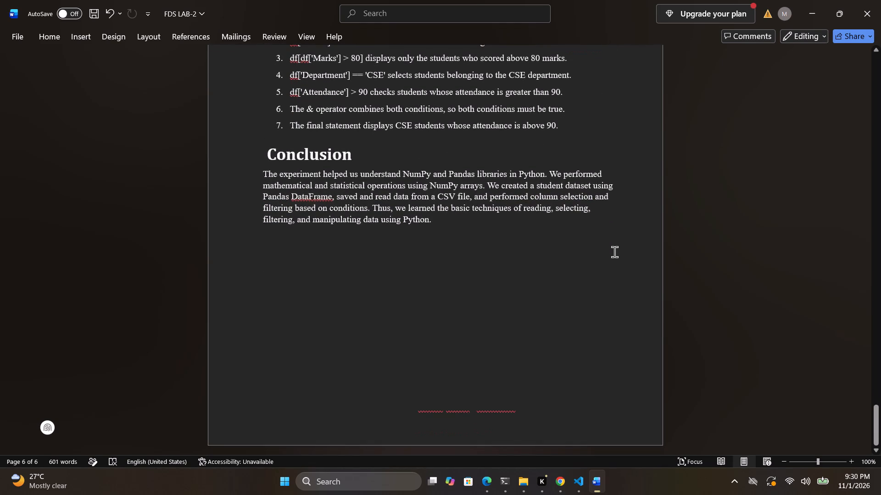
scroll(614, 252, "up", 5)
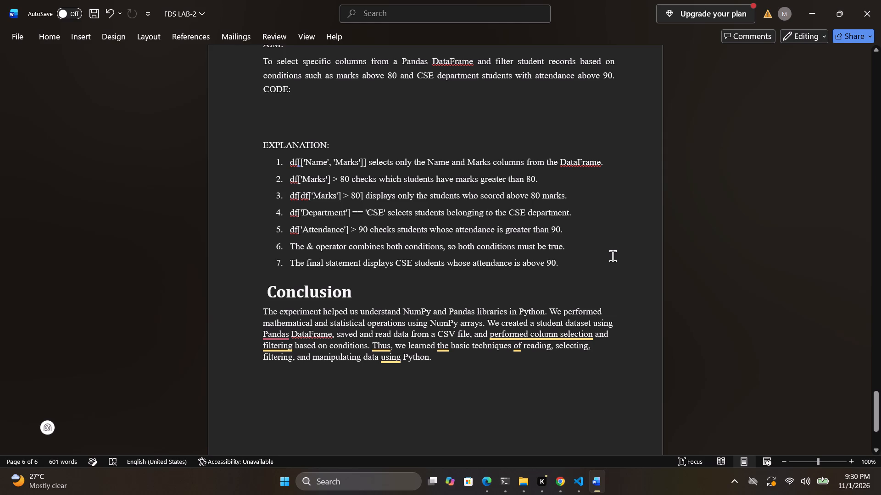
Replace the Student Name entry in the MODULE 2 – LAB 2 details table with the report owner's name.
scroll(448, 217, "up", 14)
scroll(448, 217, "up", 8)
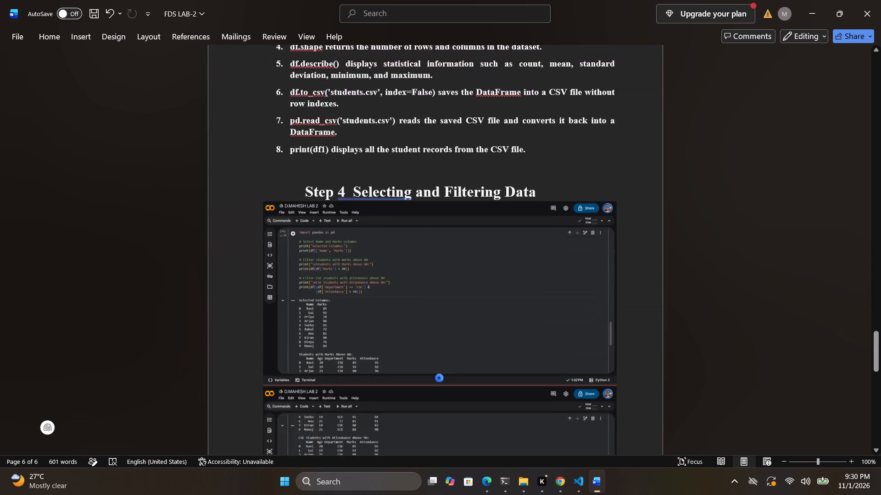
scroll(448, 216, "up", 8)
scroll(448, 210, "up", 20)
scroll(448, 210, "up", 8)
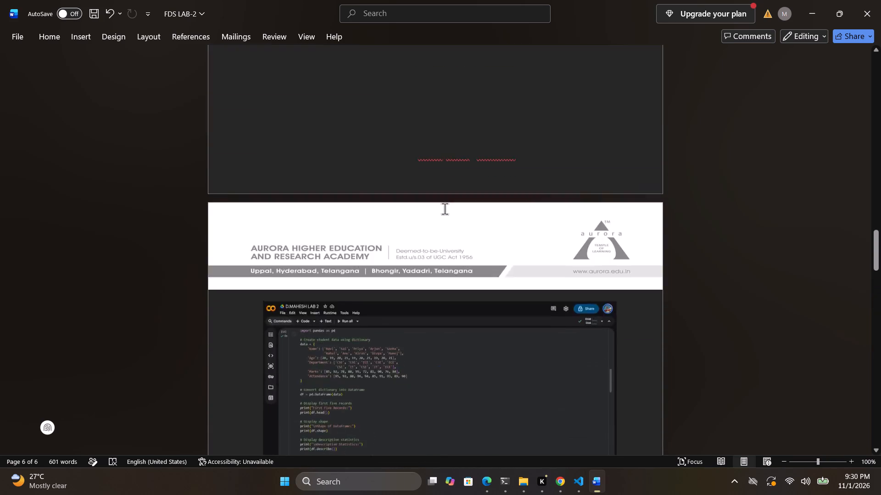
scroll(445, 209, "up", 20)
scroll(445, 209, "up", 19)
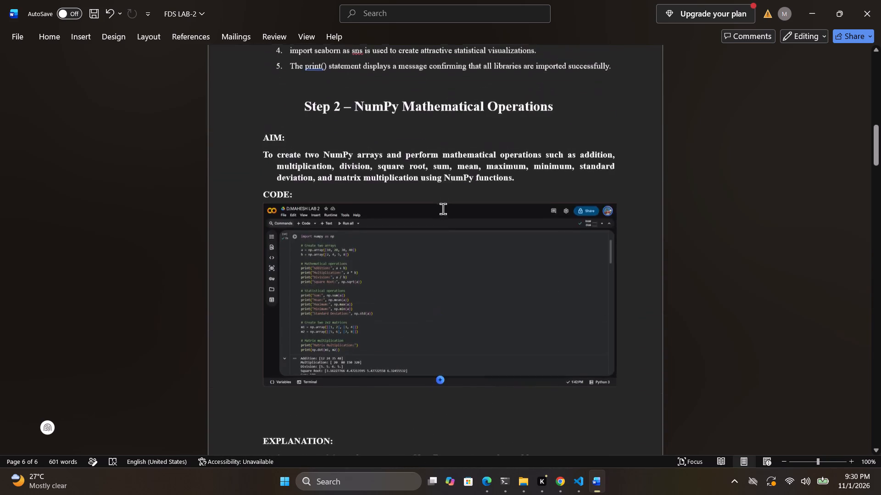
scroll(443, 209, "up", 11)
scroll(443, 209, "up", 17)
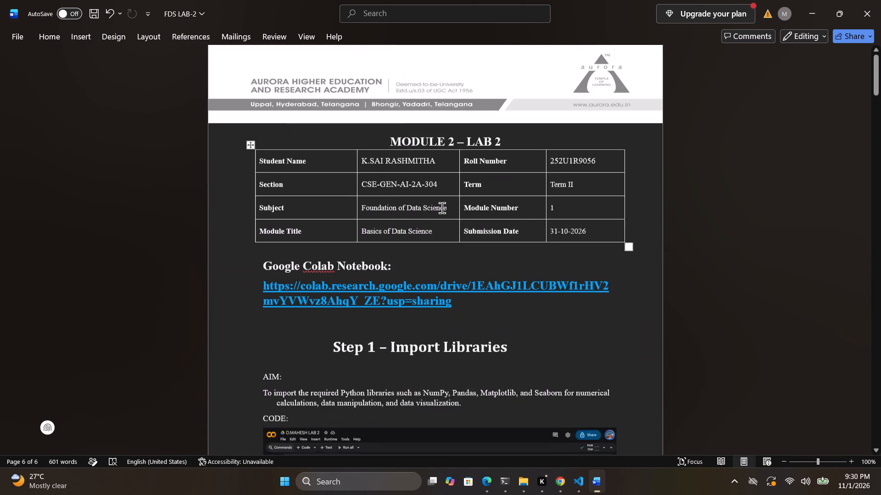
scroll(442, 208, "up", 8)
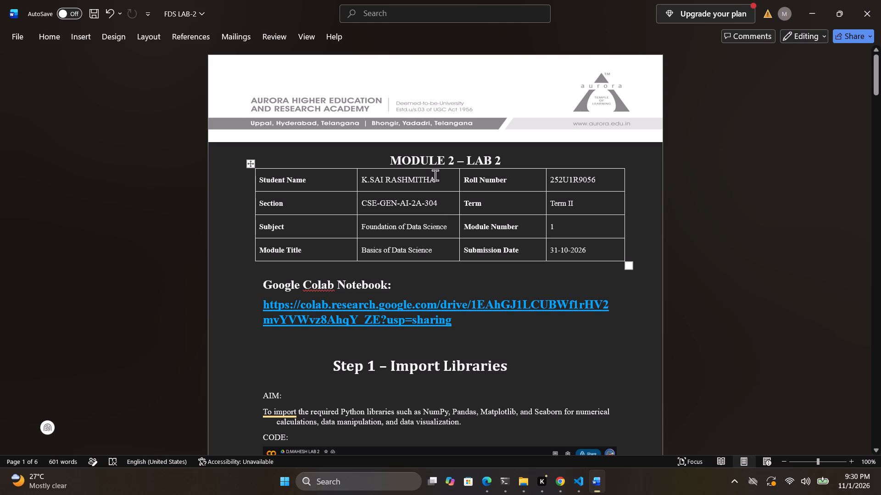
left_click(435, 175)
key("BackSpace")
key("BackSpace")
key("BackSpace")
key("BackSpace")
key("BackSpace")
key("BackSpace")
key("BackSpace")
key("BackSpace")
key("BackSpace")
key("BackSpace")
key("BackSpace")
key("BackSpace")
key("BackSpace")
key("BackSpace")
key("BackSpace")
key("BackSpace")
key("BackSpace")
key("BackSpace")
key("BackSpace")
key("BackSpace")
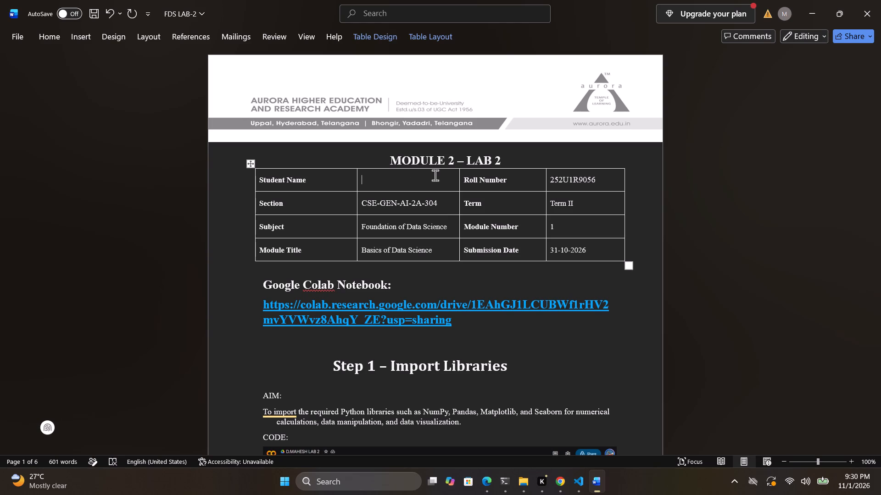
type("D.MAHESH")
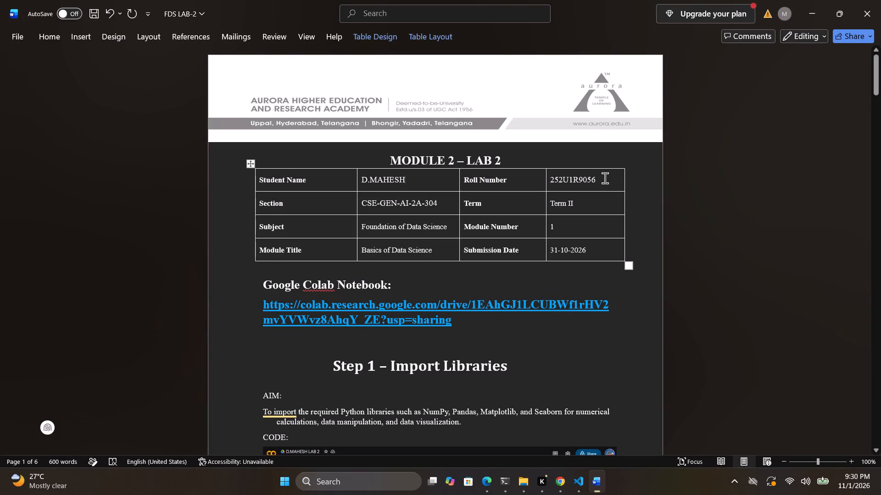
Change the final digits of the Roll Number in the details table to match the report owner's roll number.
left_click(603, 179)
key("BackSpace")
key("BackSpace")
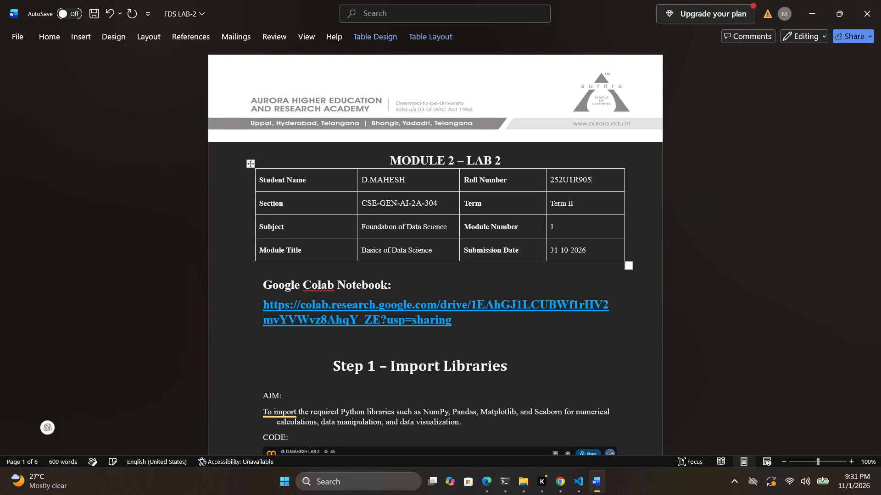
key("BackSpace")
type("34")
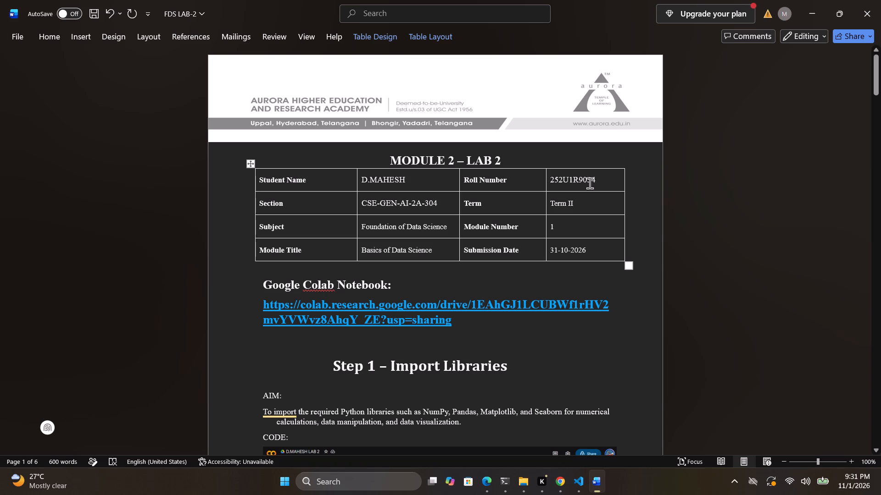
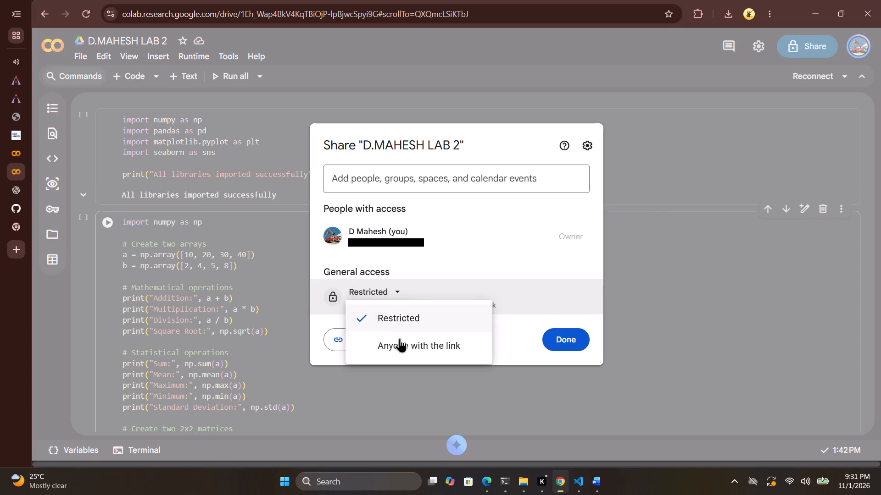
left_click(400, 338)
left_click(371, 355)
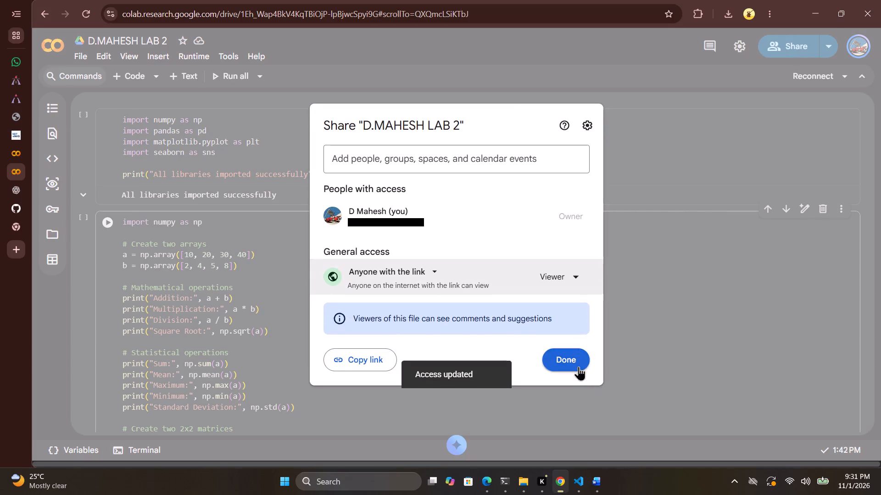
left_click(578, 363)
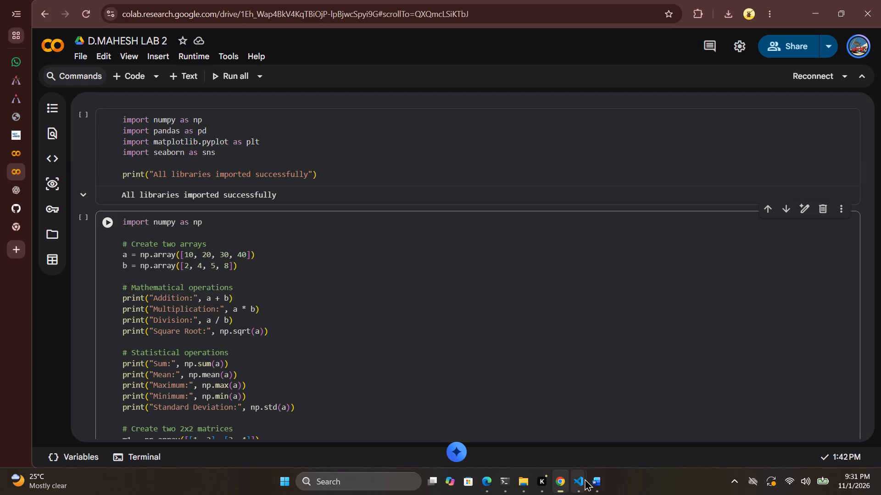
In the FDS LAB-2 Word document, insert the copied notebook link as a hyperlink beneath the Google Colab Notebook heading.
left_click(605, 424)
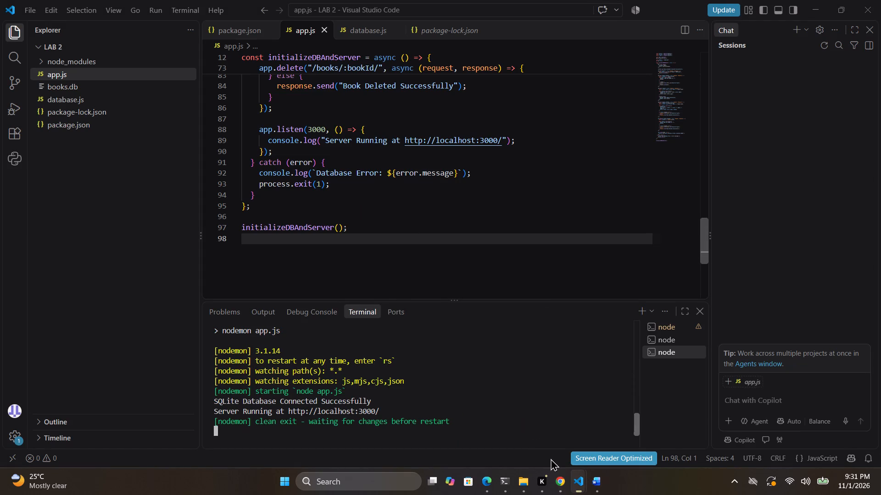
left_click(560, 474)
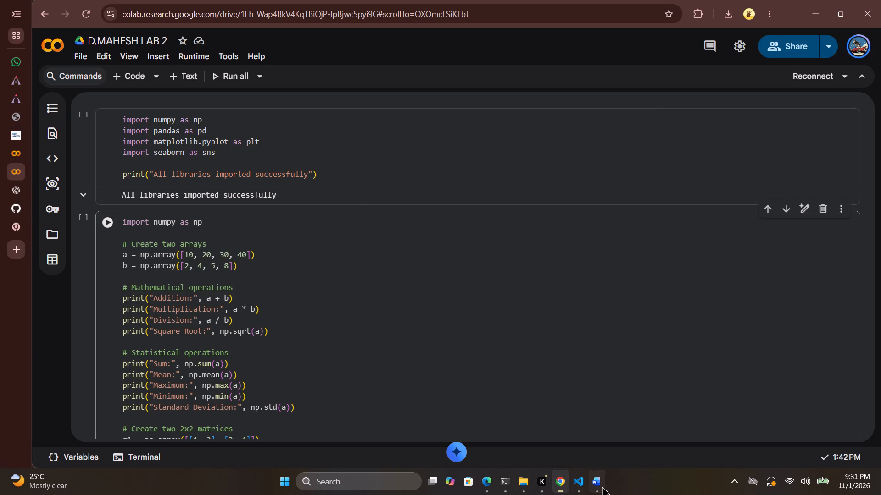
left_click(602, 486)
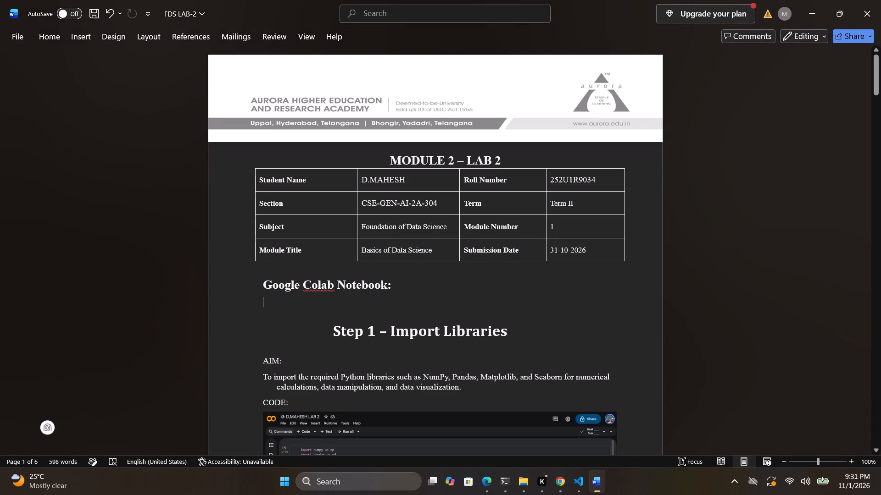
left_click(396, 22)
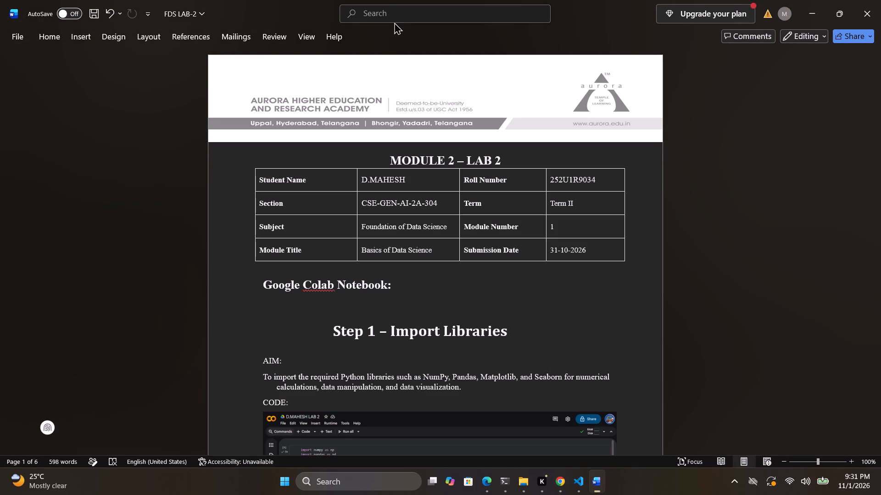
left_click(394, 10)
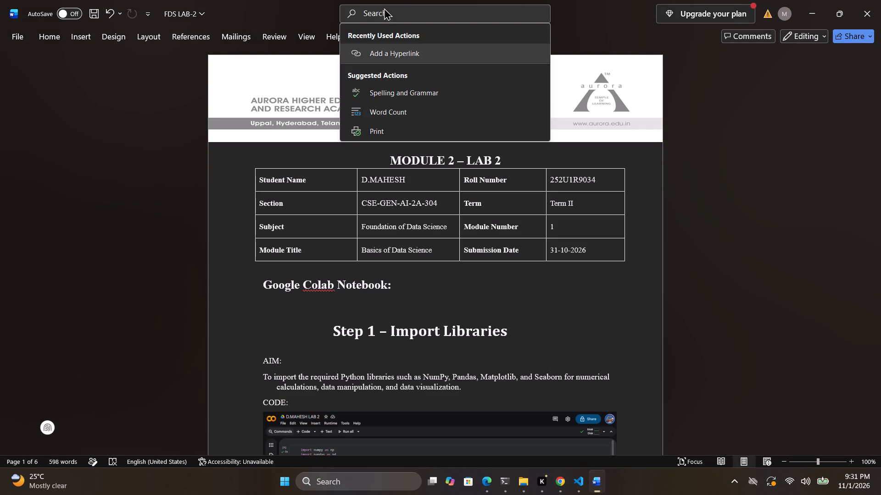
type("HY")
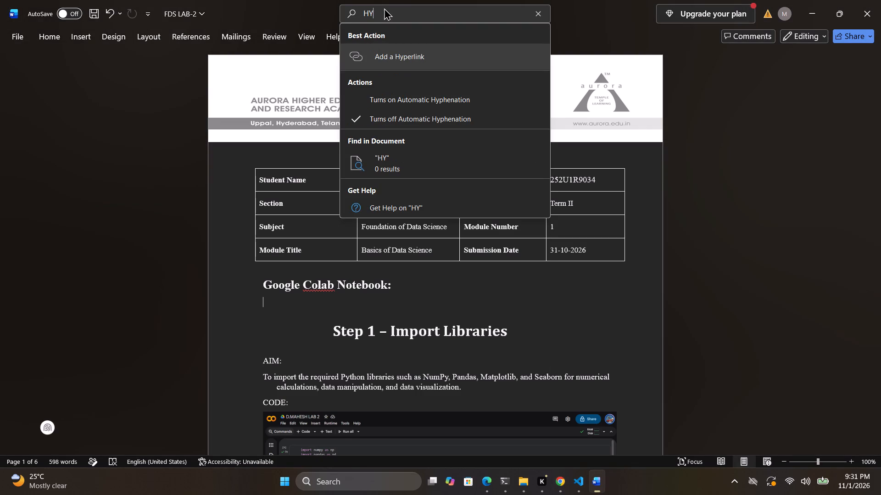
left_click(390, 52)
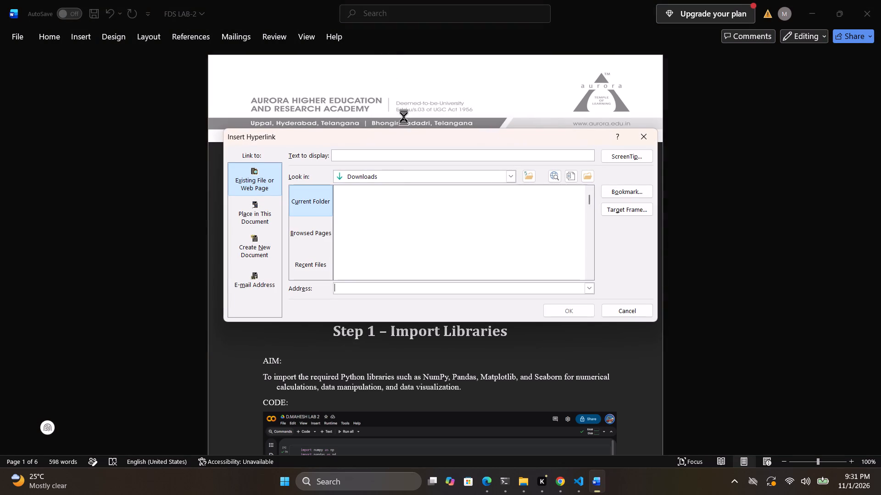
left_click(398, 286)
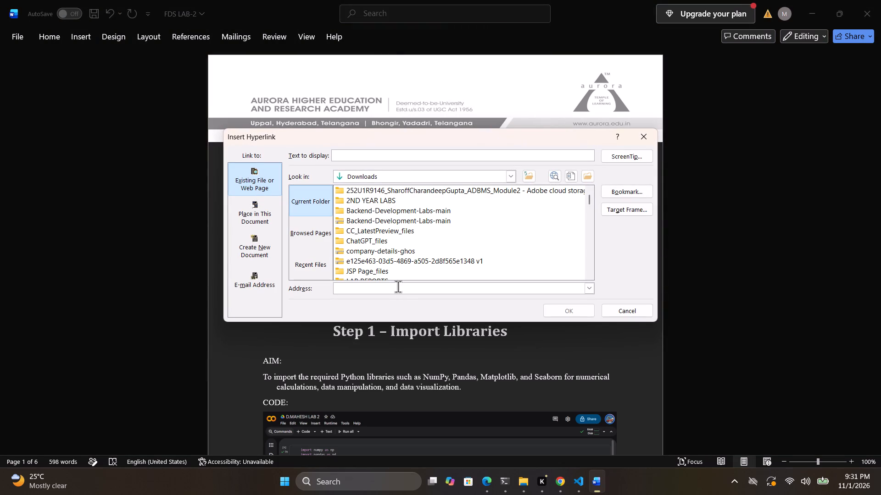
key("ctrl+v")
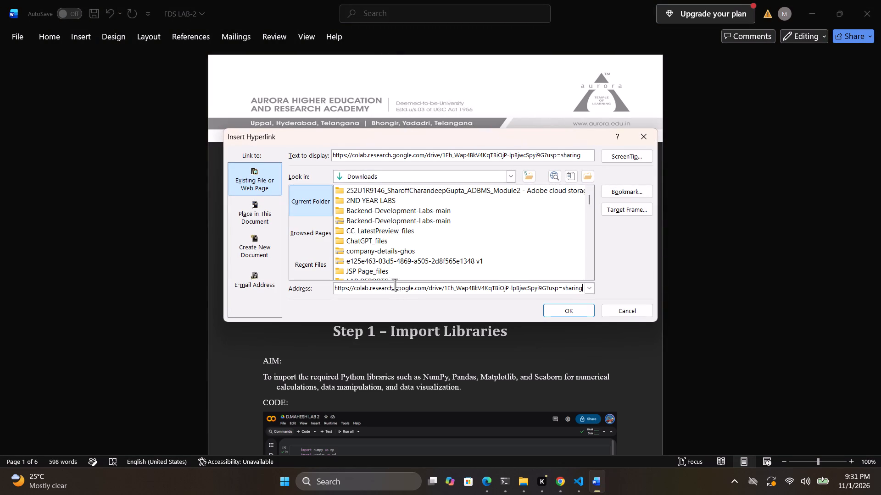
left_click(560, 306)
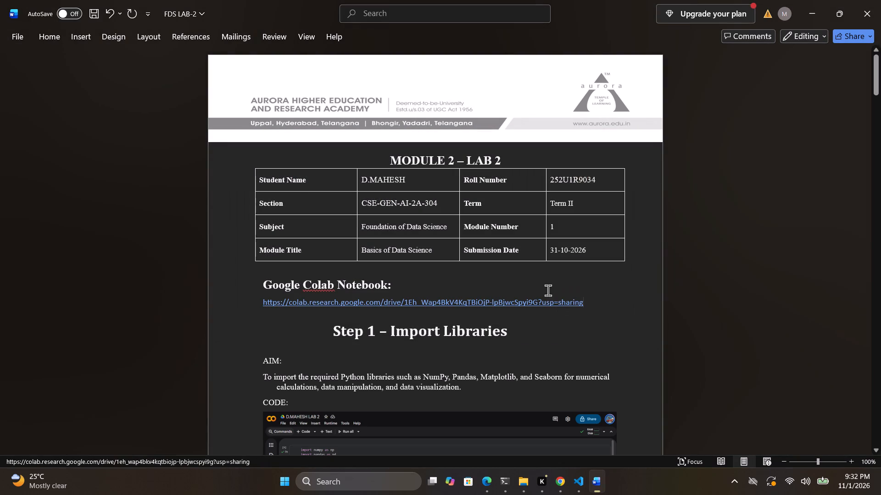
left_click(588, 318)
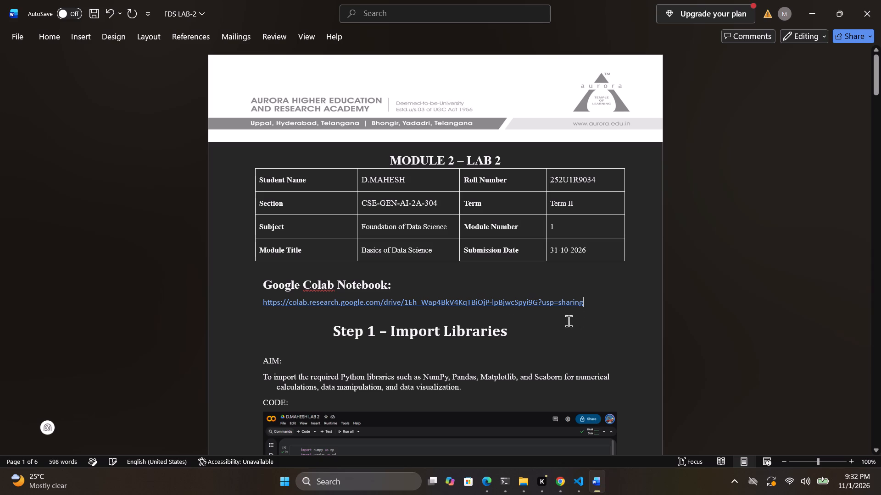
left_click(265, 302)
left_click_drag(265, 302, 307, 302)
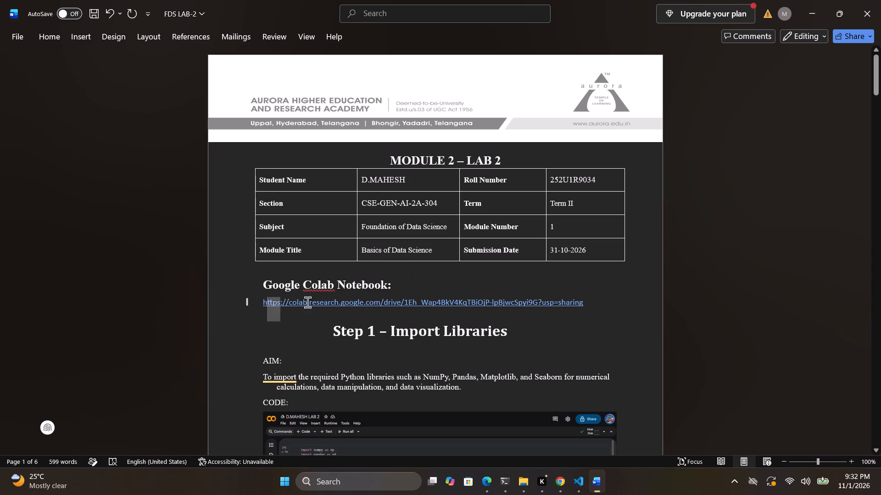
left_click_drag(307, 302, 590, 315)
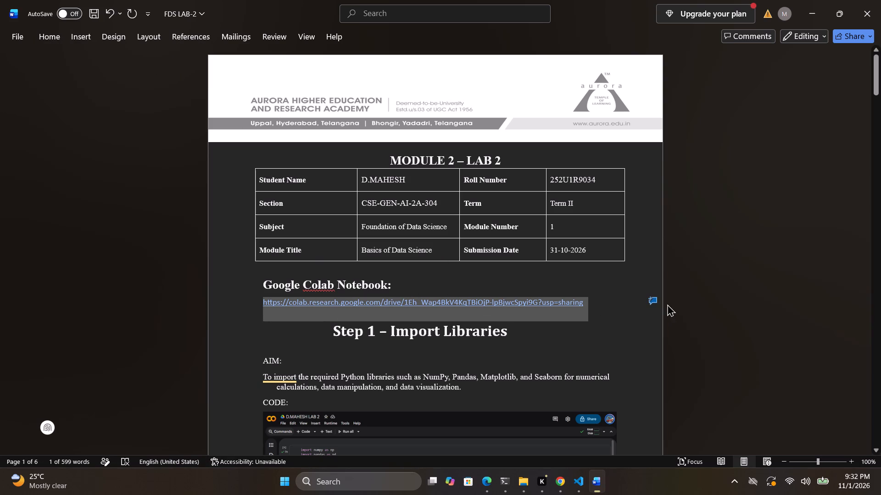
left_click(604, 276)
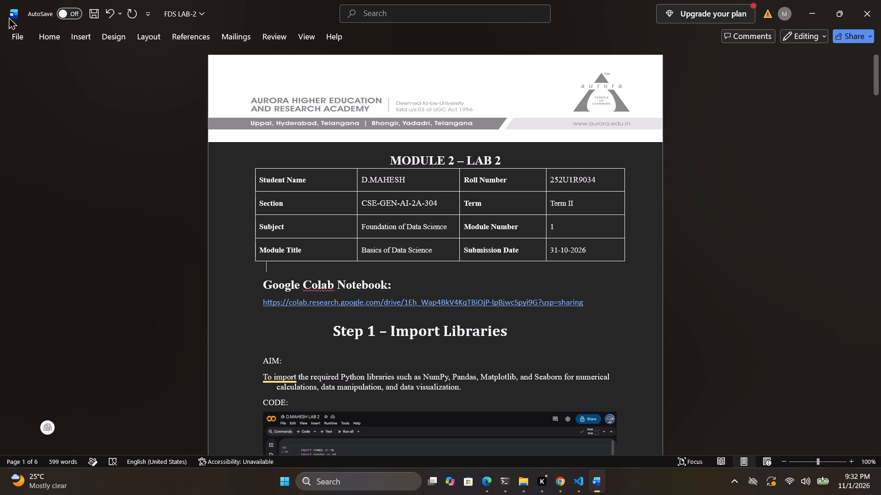
Export the report as a PDF named FDS LAB-2 into the 2ND YEAR LABS folder in Downloads.
left_click(11, 31)
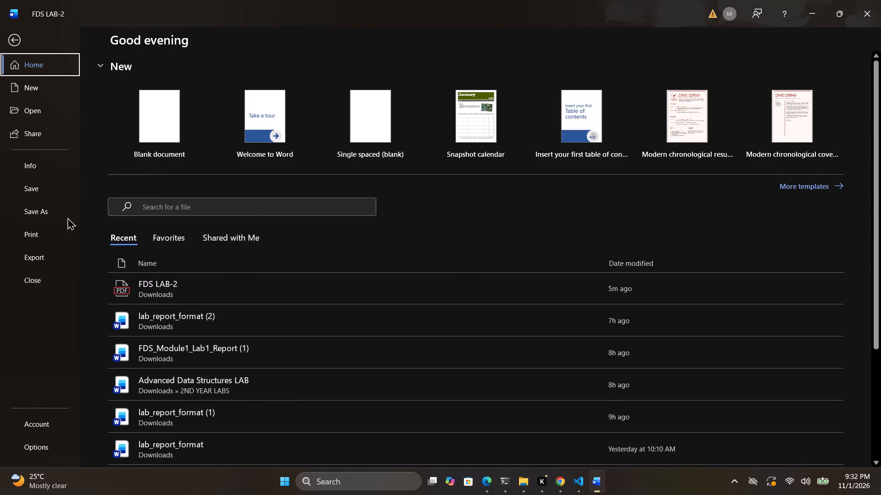
left_click(39, 264)
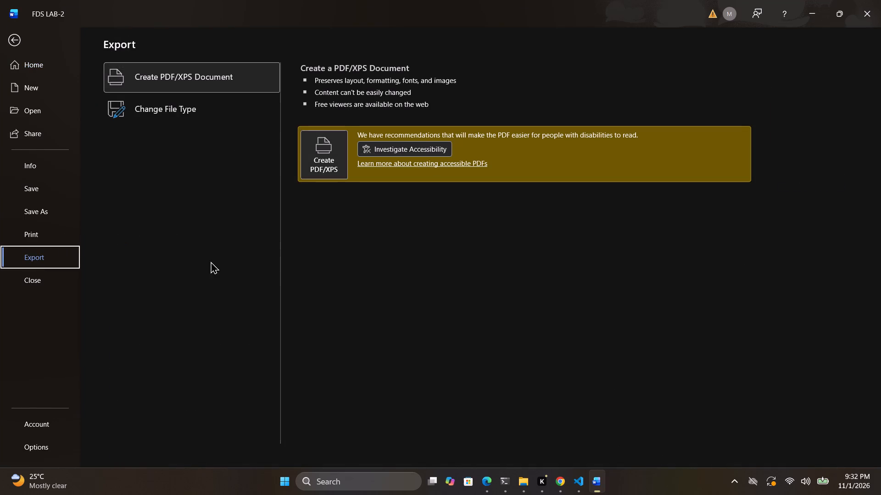
left_click(330, 161)
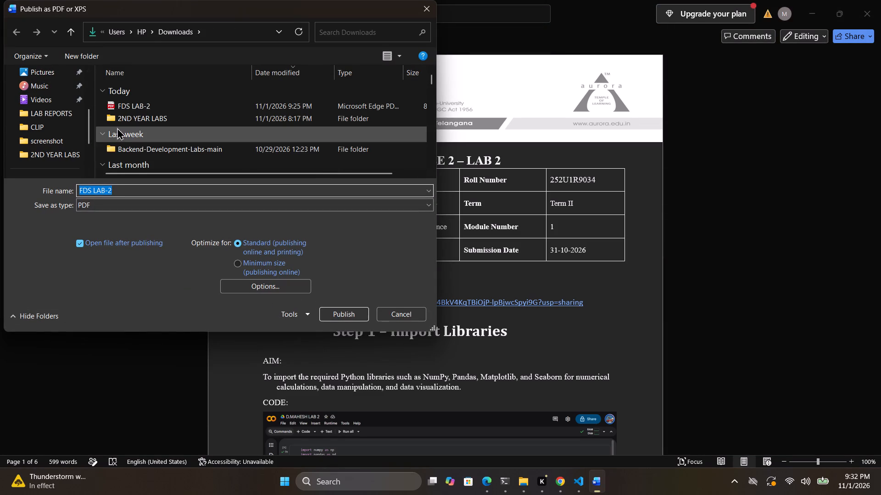
left_click(118, 121)
left_click(290, 121)
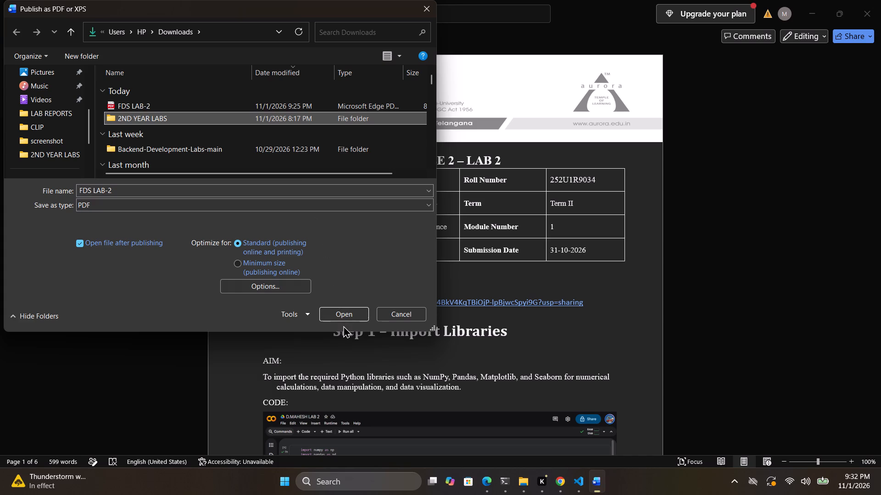
left_click(346, 315)
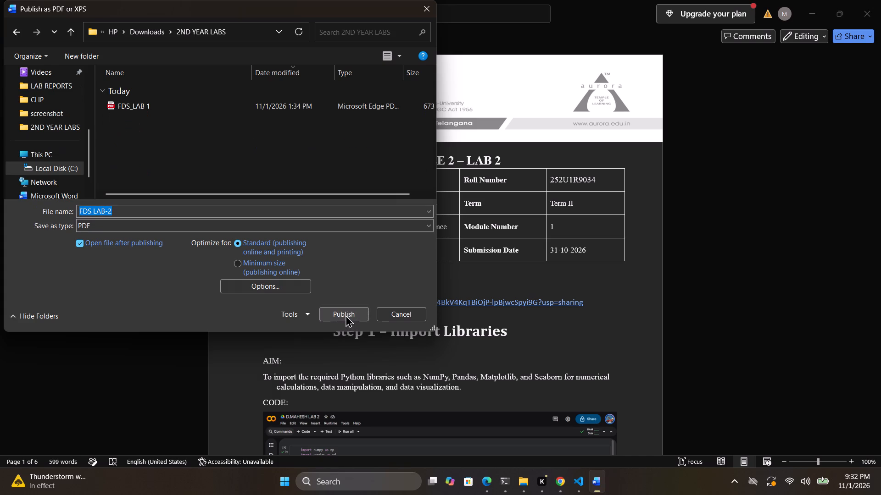
left_click(346, 315)
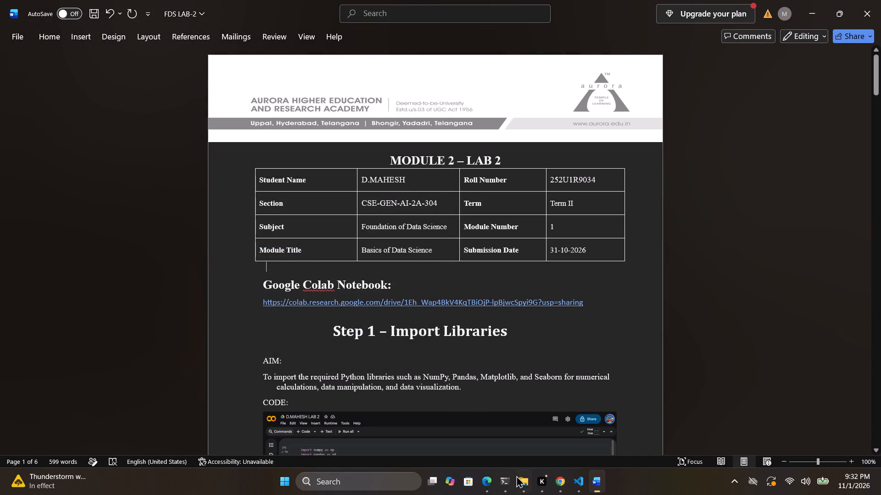
In Chrome's Aurora University assessments page, upload the FDS LAB-2 PDF as the Foundations of Data Science Lab Report 2 submission.
left_click(552, 443)
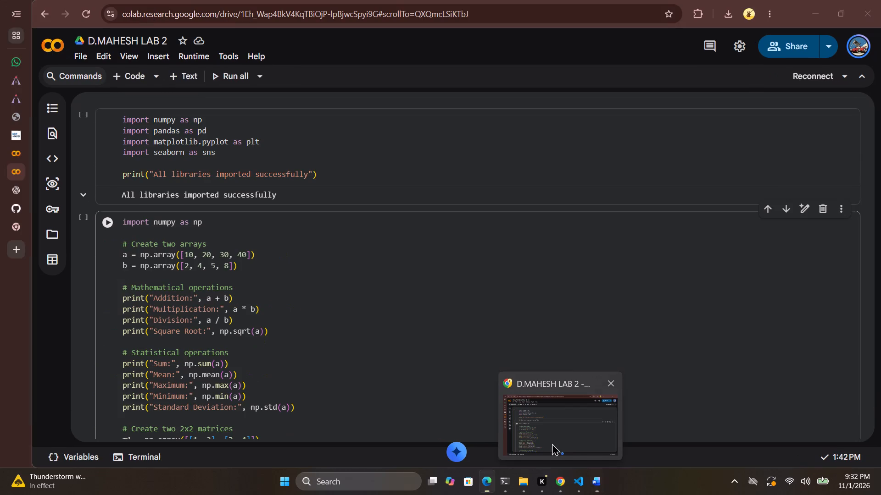
left_click(16, 101)
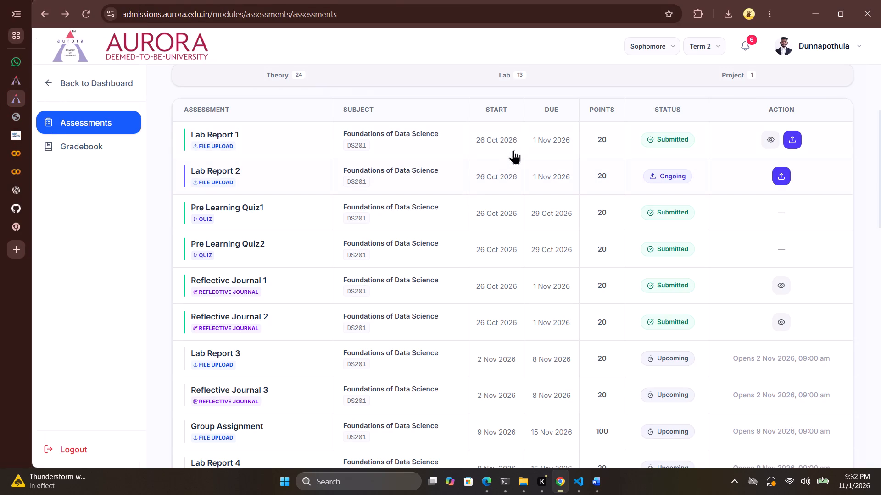
left_click(786, 170)
left_click(138, 106)
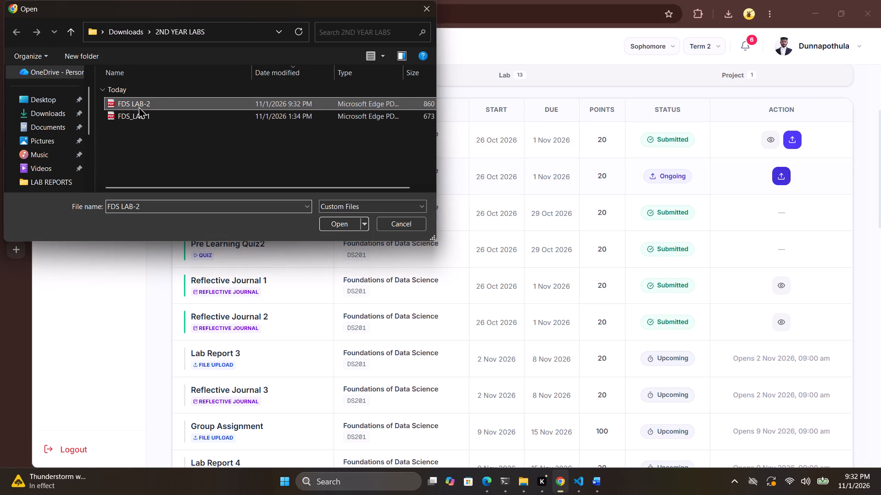
left_click(339, 222)
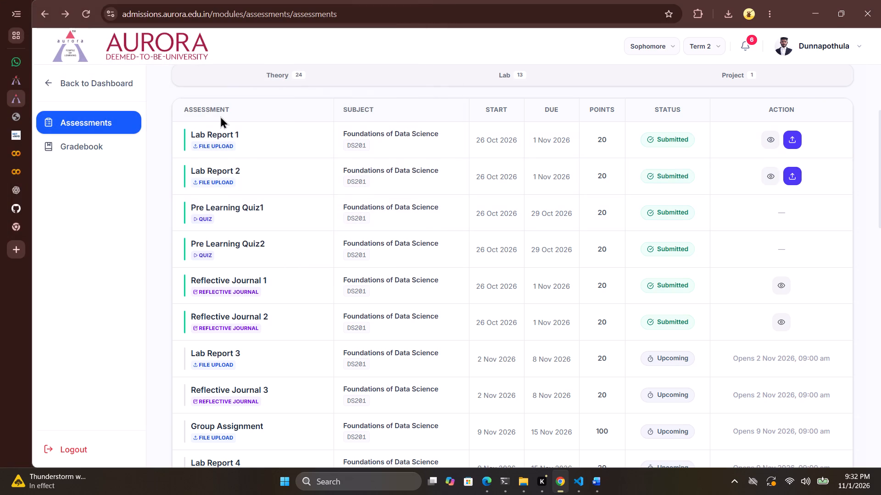
Return to the subject overview on the assessments page and open the Backend Development Fundamentals assessments.
scroll(220, 116, "up", 3)
left_click(185, 159)
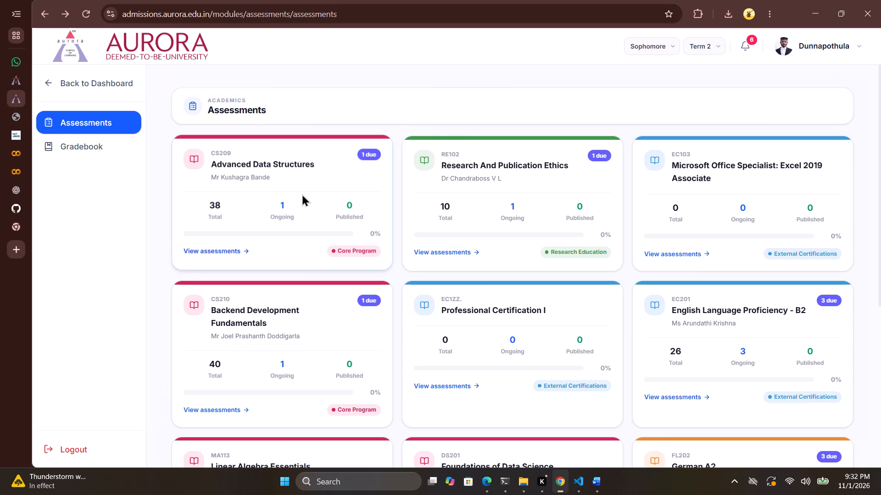
scroll(306, 200, "down", 1)
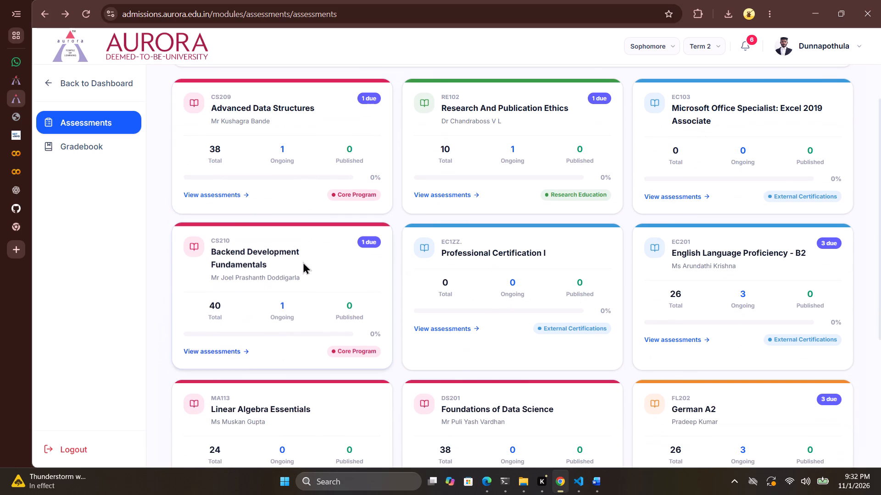
left_click(303, 262)
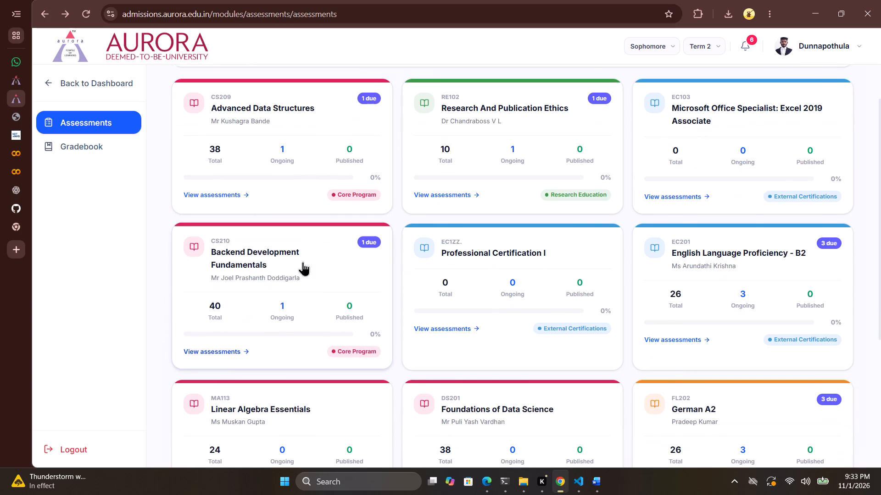
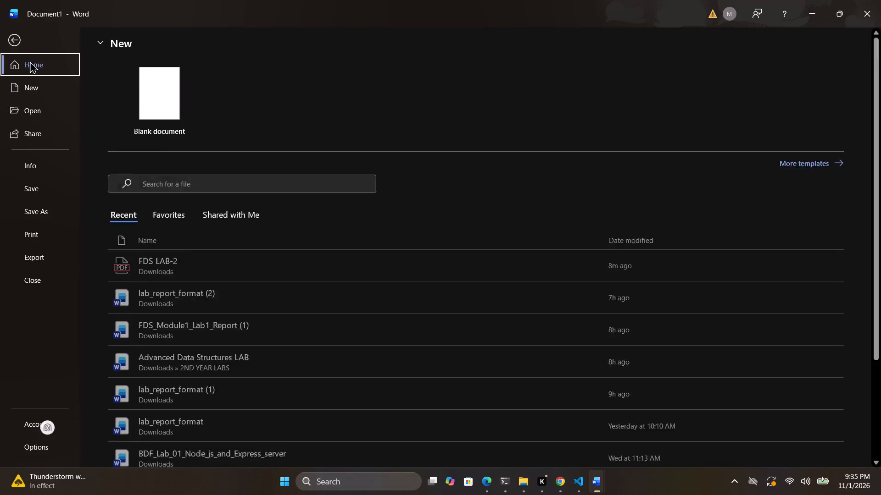
In Word, open the Lab_record_format document from the Downloads folder.
left_click(47, 107)
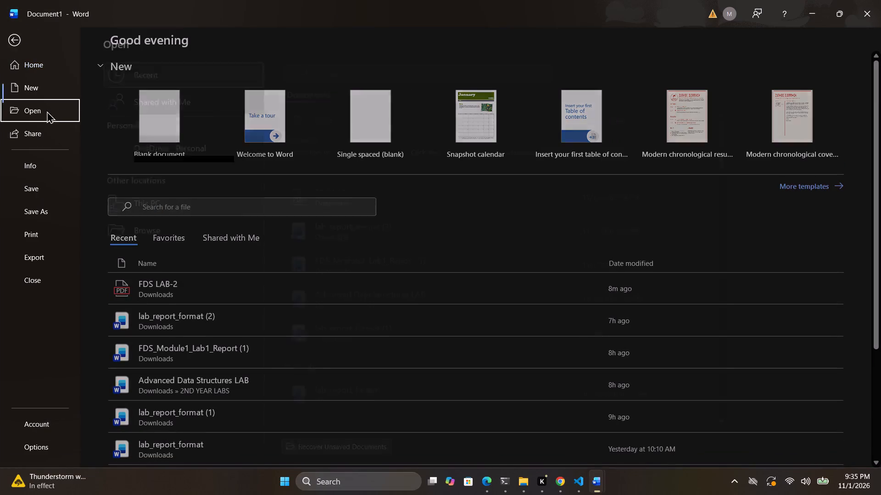
left_click(143, 253)
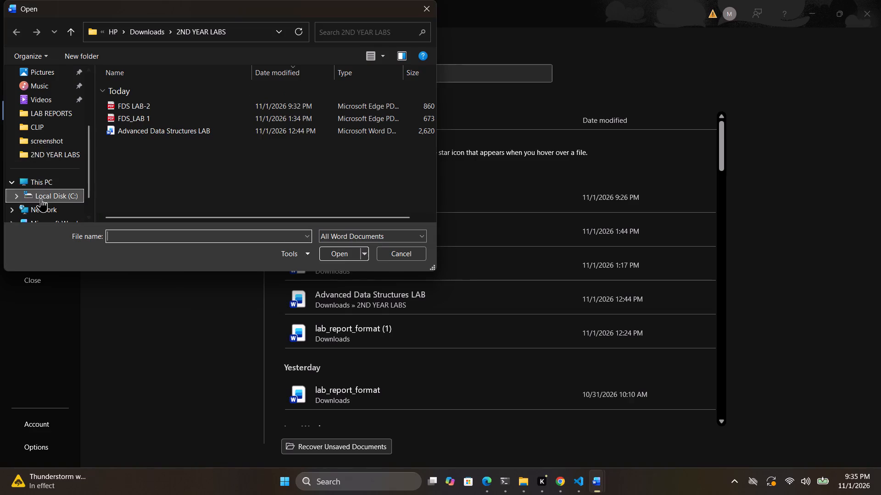
scroll(52, 142, "down", 3)
scroll(50, 175, "up", 3)
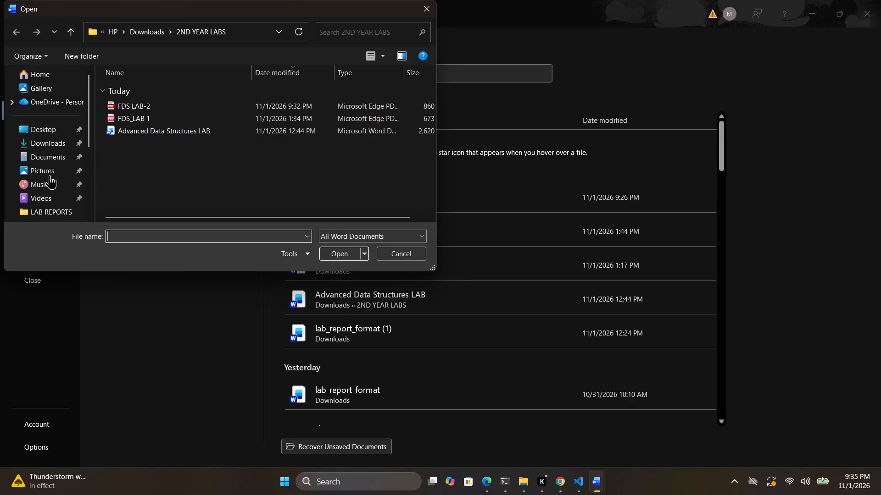
left_click(63, 142)
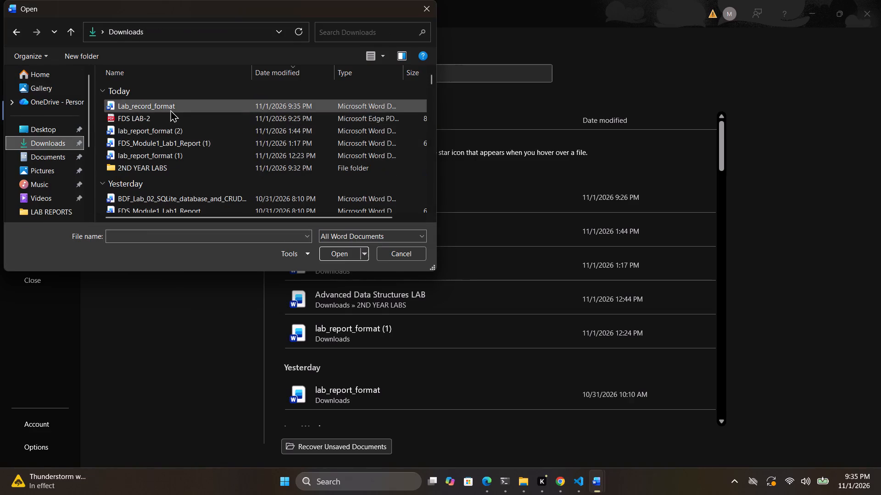
left_click(171, 109)
left_click(346, 251)
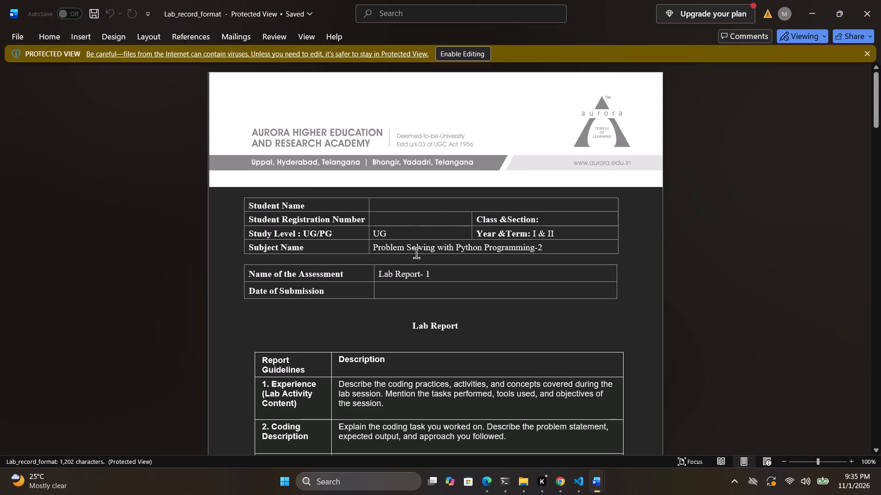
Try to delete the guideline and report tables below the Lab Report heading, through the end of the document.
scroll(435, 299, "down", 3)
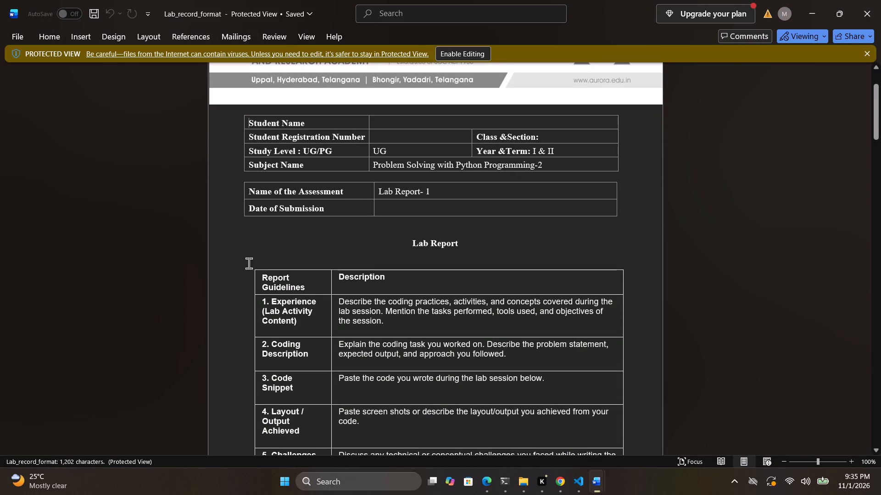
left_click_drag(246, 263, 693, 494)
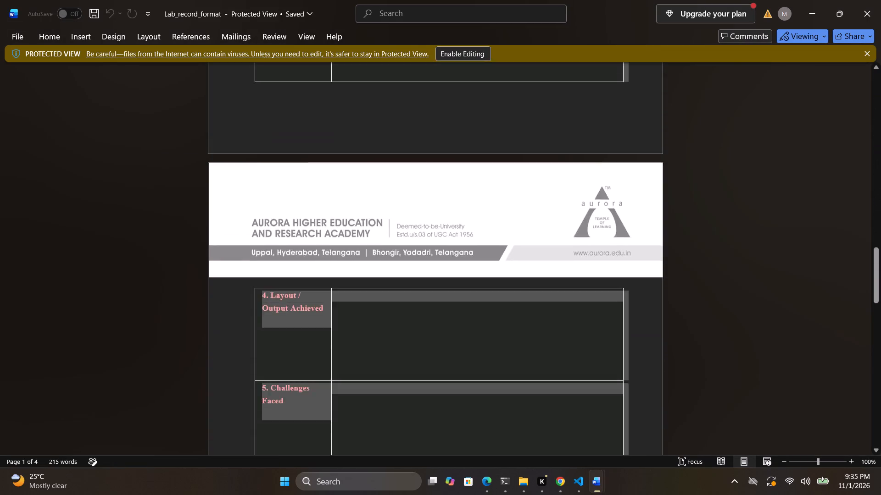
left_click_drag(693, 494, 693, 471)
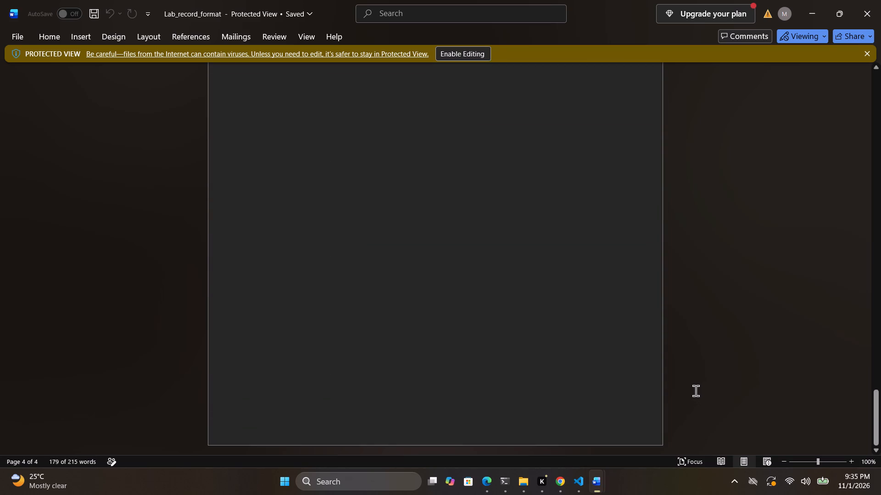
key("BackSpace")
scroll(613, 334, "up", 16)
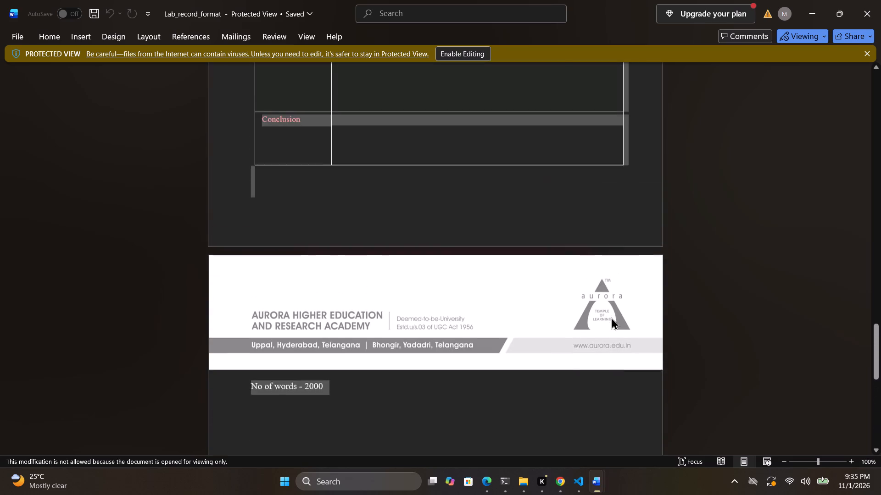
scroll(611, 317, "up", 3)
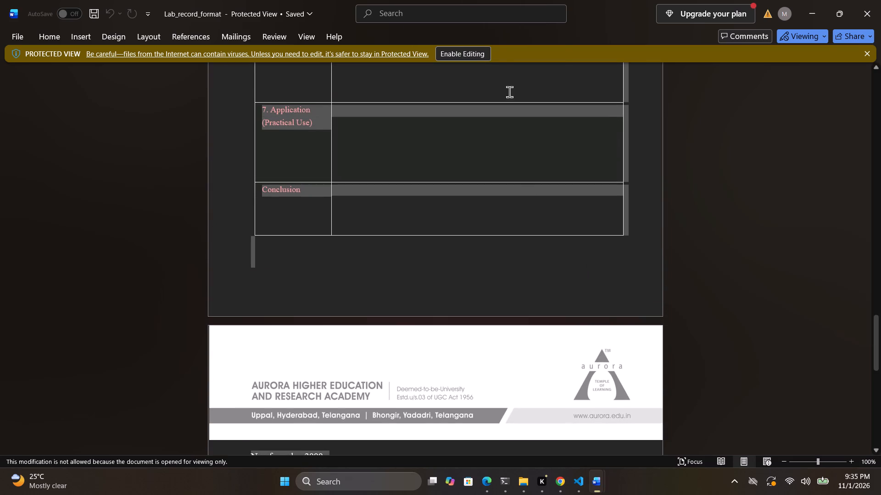
Enable editing and delete everything below the assessment details table, from the Lab Report heading to the end of the document.
left_click(481, 59)
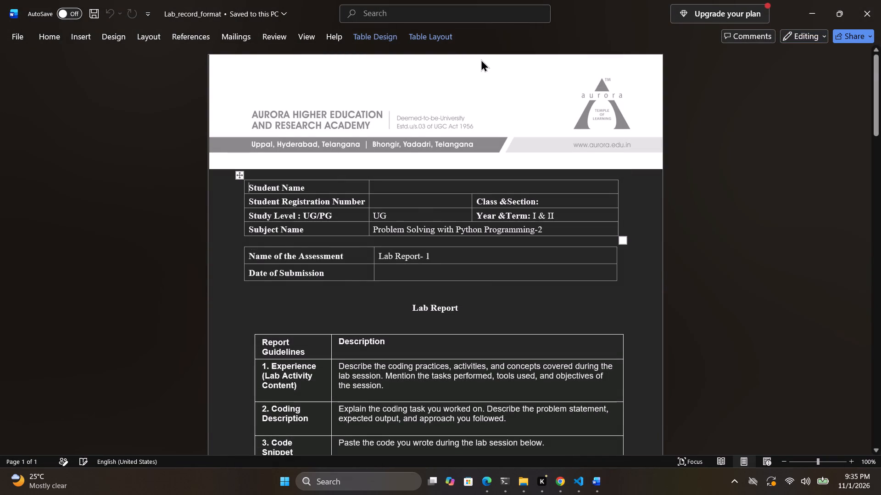
scroll(472, 73, "down", 4)
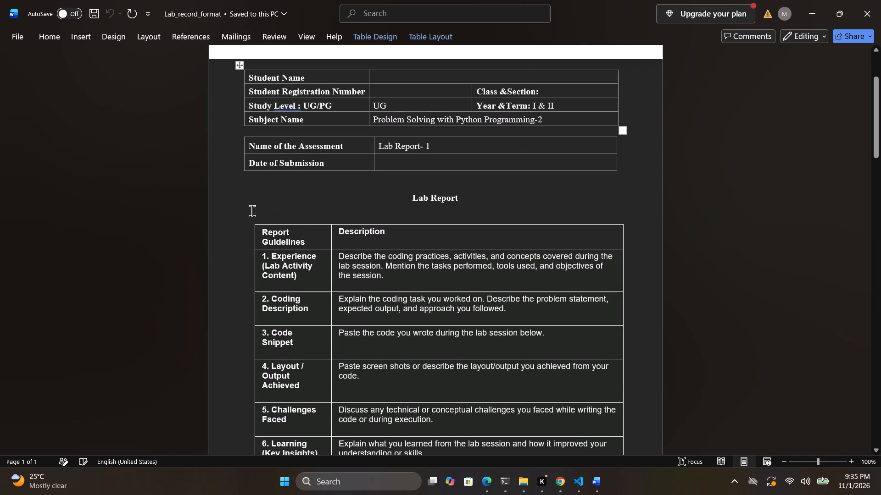
left_click_drag(248, 213, 707, 494)
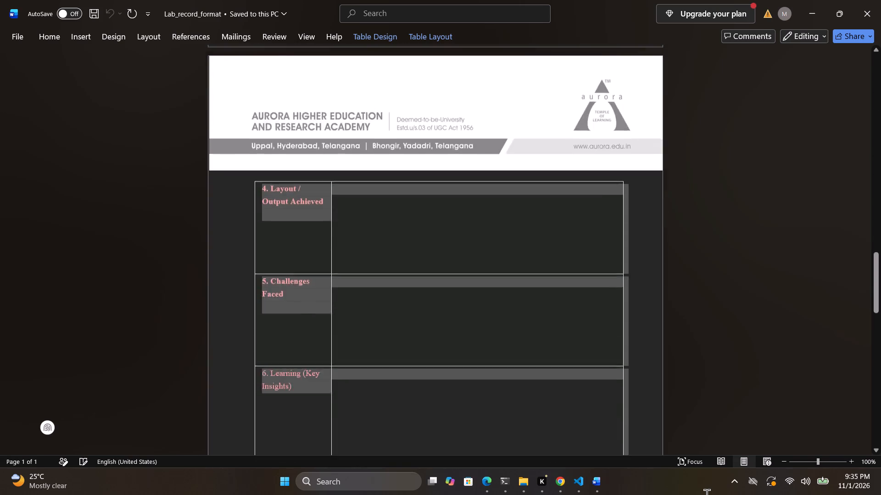
left_click_drag(707, 494, 709, 462)
key("BackSpace")
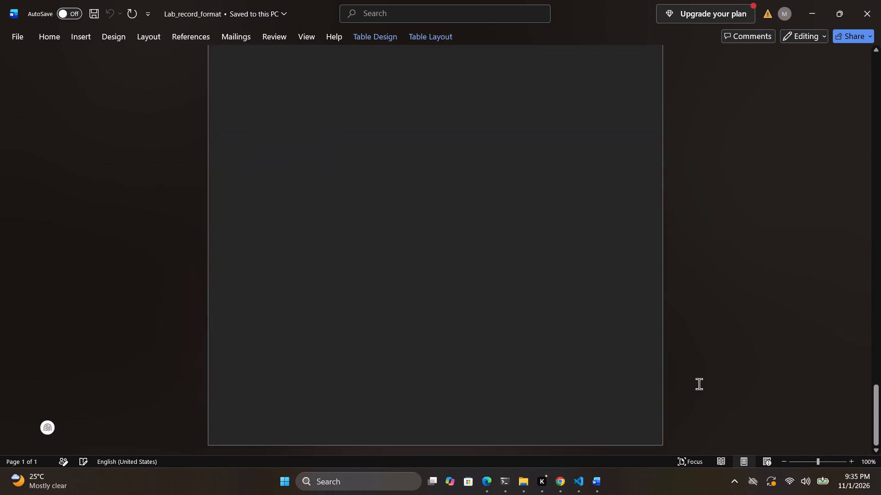
scroll(572, 309, "up", 9)
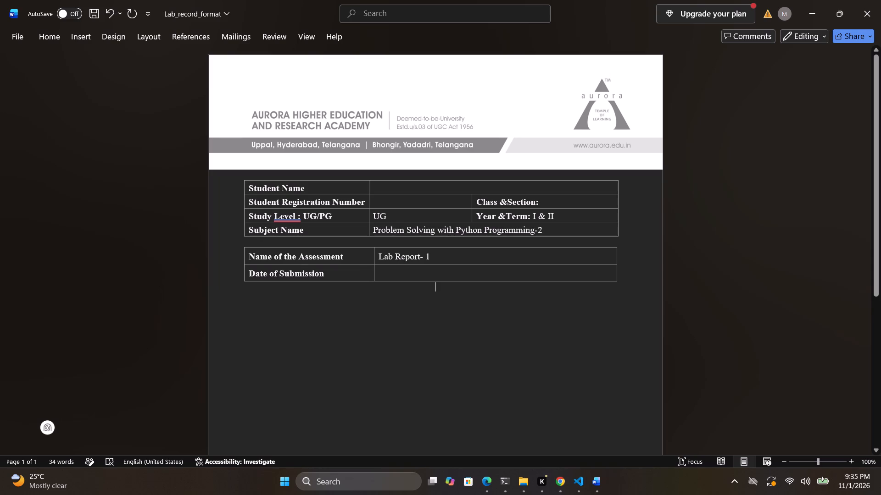
Add blank lines below the assessment details table to make room for the report heading.
key("Return")
key("Return")
key("BackSpace")
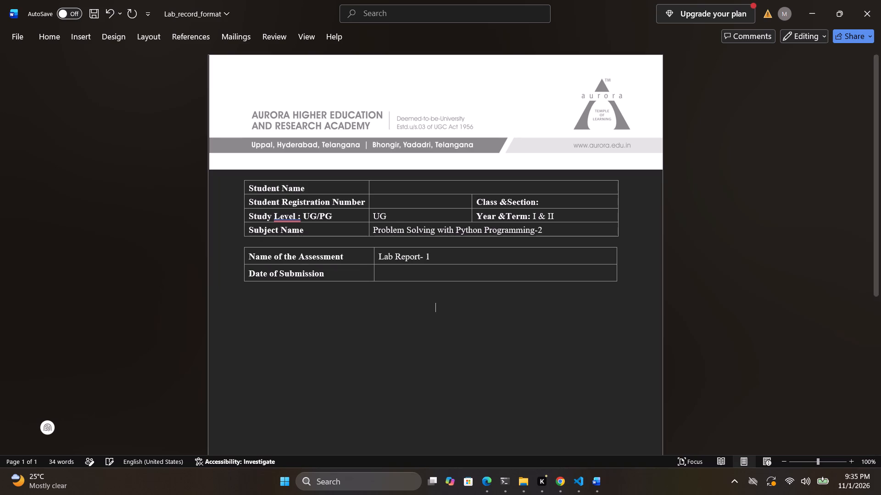
key("Return")
key("Return")
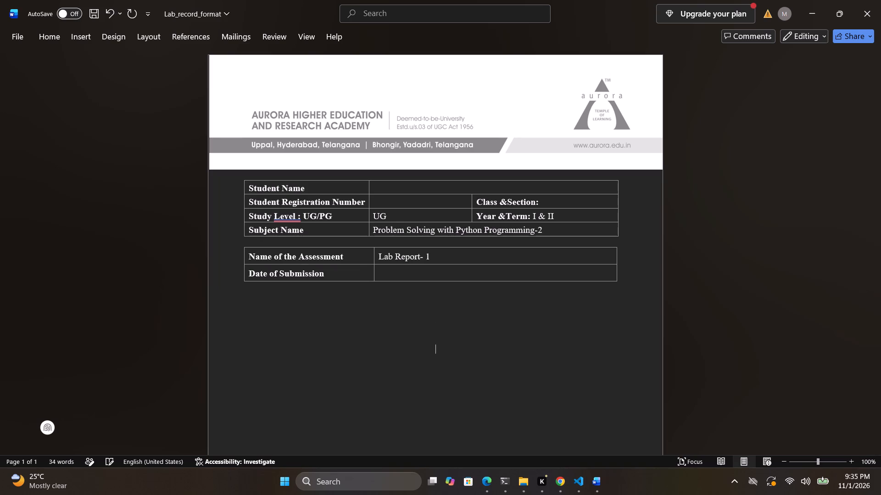
key("Left")
key("Return")
key("BackSpace")
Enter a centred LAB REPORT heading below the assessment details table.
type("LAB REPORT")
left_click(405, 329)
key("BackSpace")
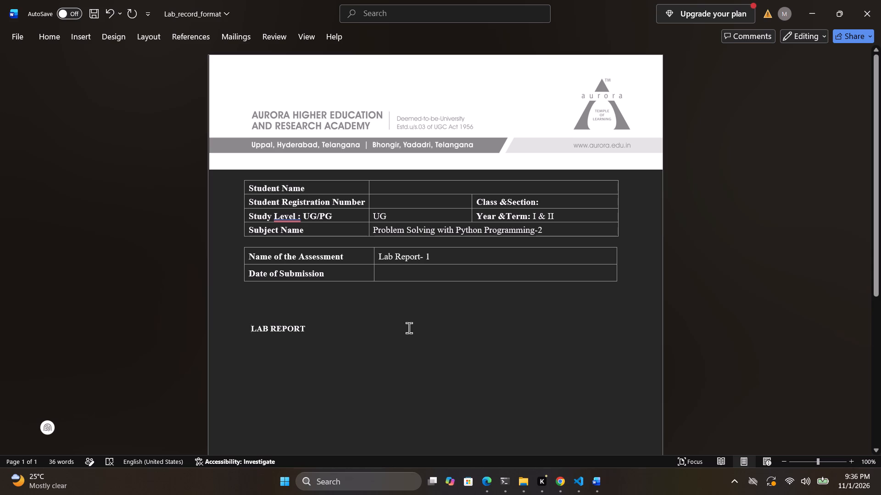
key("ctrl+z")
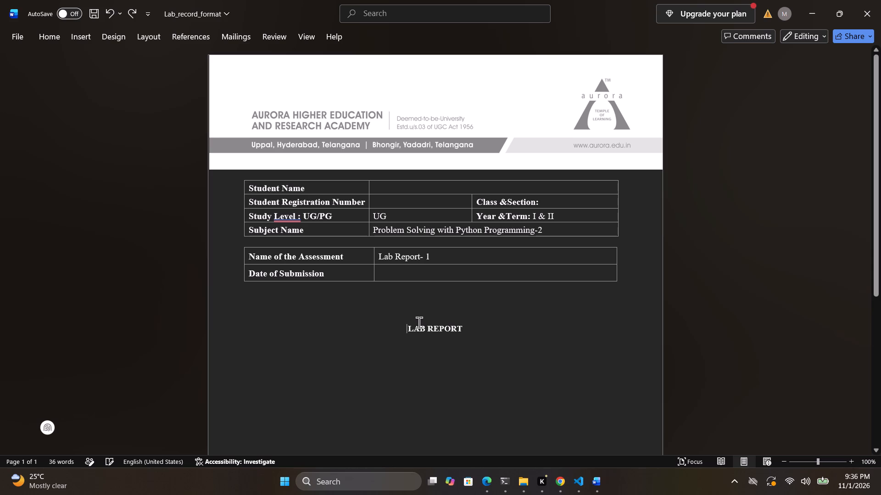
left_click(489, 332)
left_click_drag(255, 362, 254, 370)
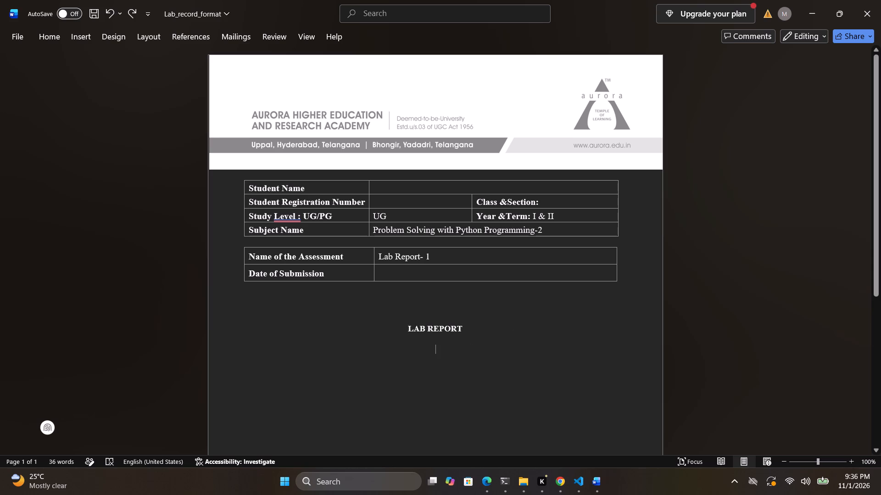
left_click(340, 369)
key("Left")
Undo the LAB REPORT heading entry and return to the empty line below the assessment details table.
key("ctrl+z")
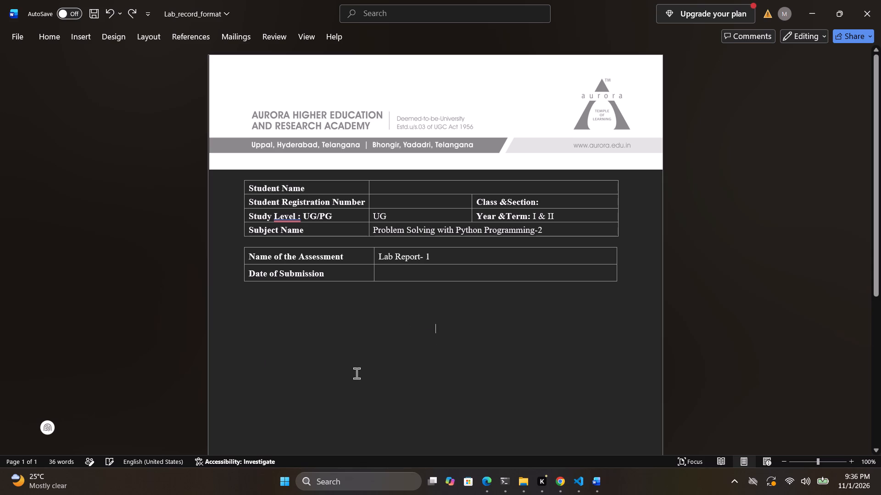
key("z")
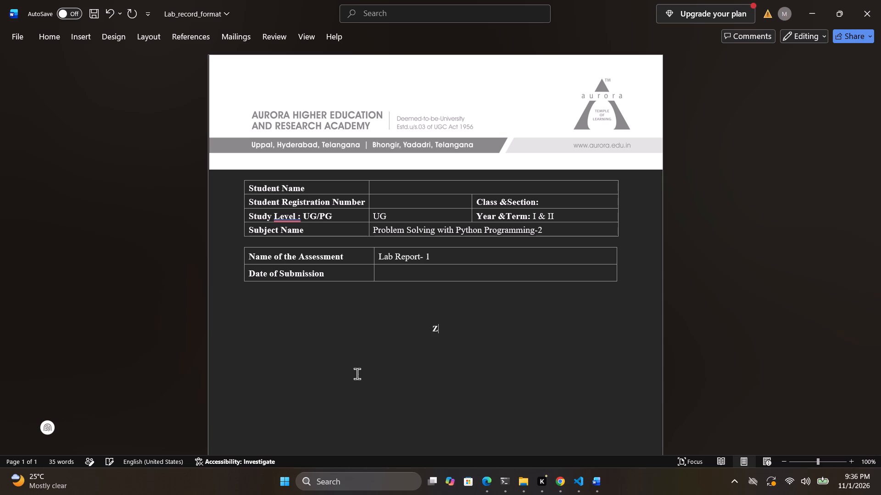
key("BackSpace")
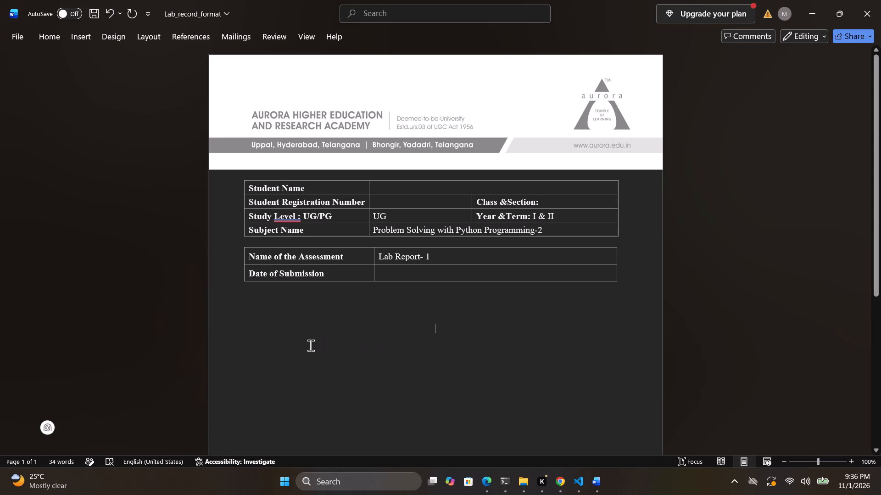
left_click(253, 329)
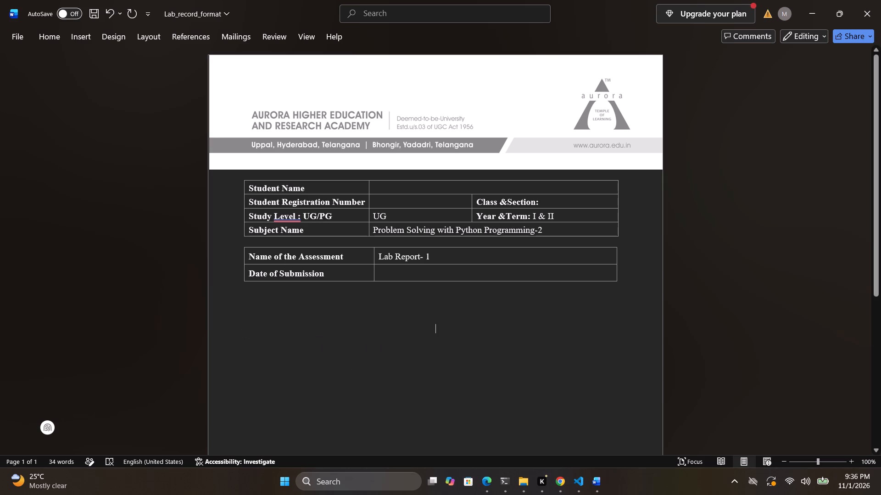
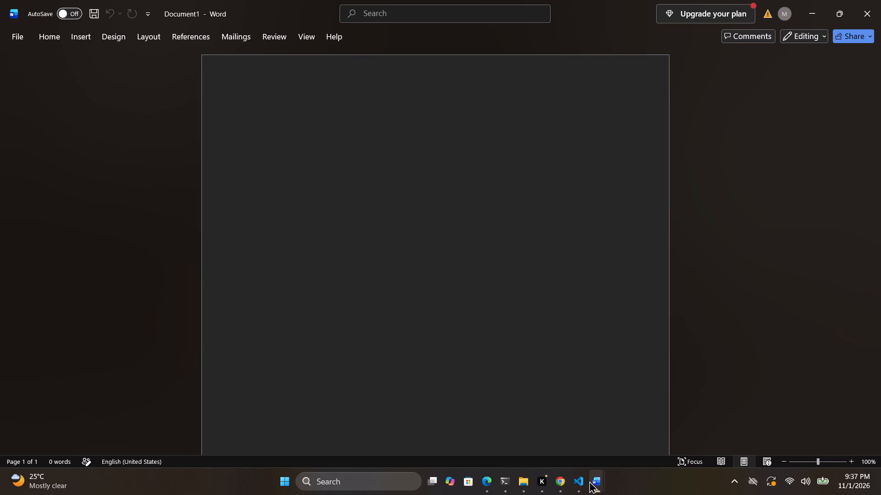
Switch to the open Lab_record_format document.
scroll(558, 334, "up", 5)
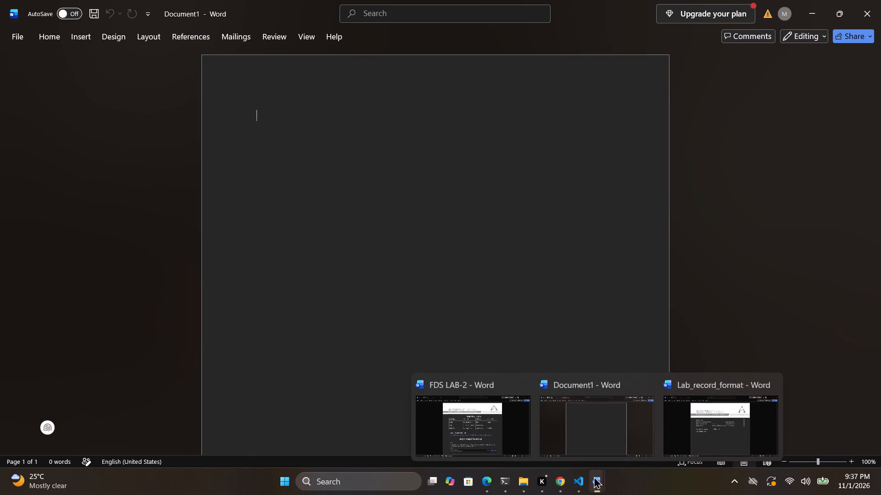
left_click(719, 405)
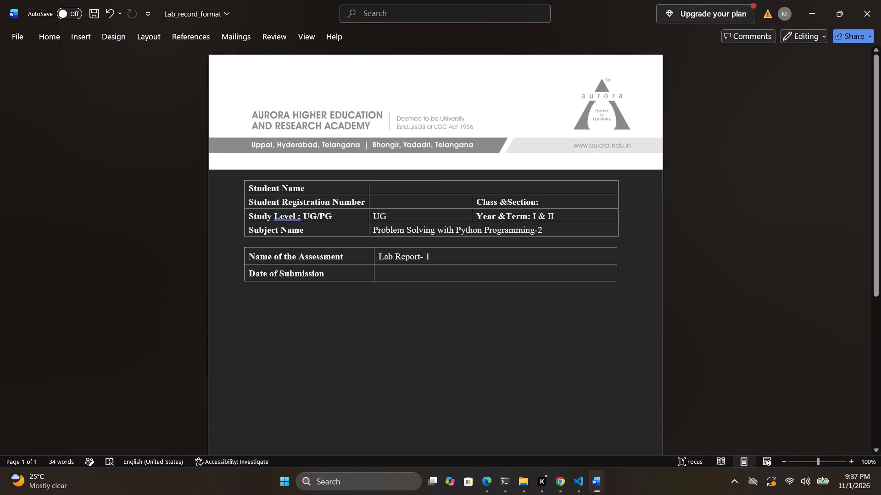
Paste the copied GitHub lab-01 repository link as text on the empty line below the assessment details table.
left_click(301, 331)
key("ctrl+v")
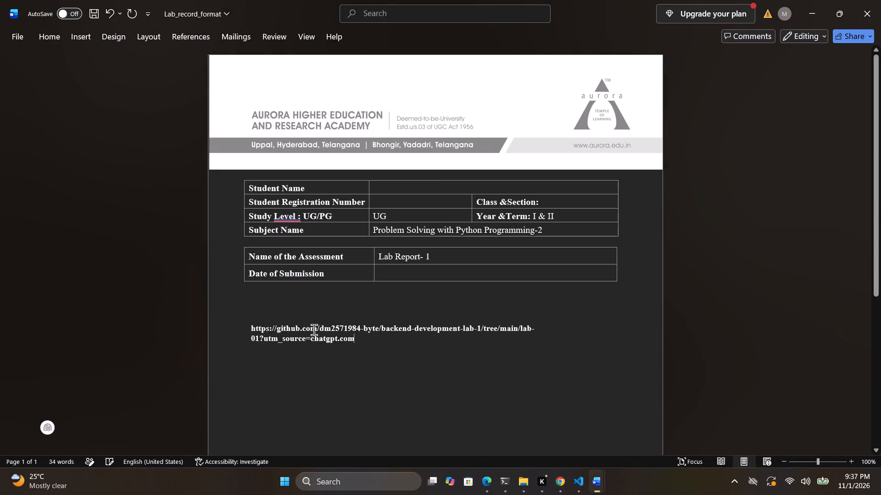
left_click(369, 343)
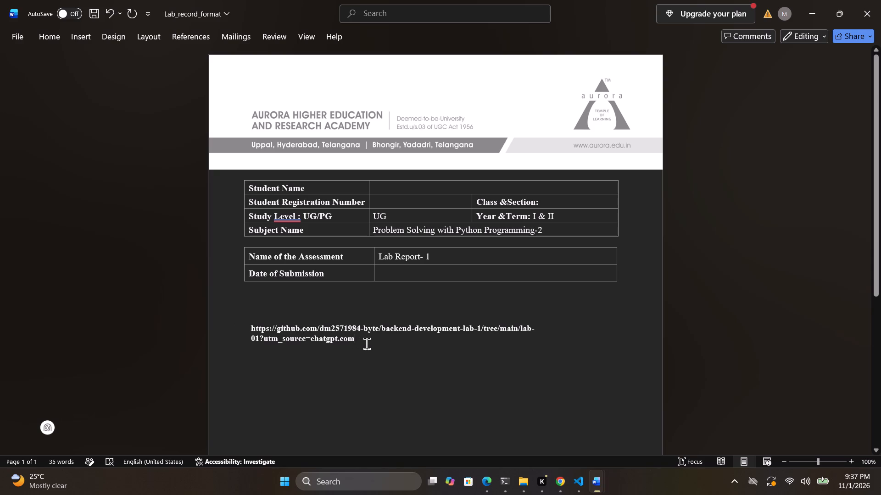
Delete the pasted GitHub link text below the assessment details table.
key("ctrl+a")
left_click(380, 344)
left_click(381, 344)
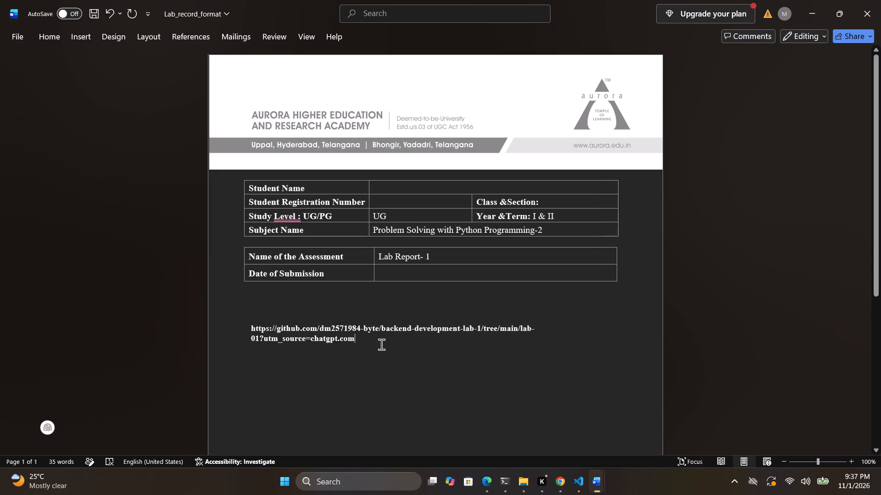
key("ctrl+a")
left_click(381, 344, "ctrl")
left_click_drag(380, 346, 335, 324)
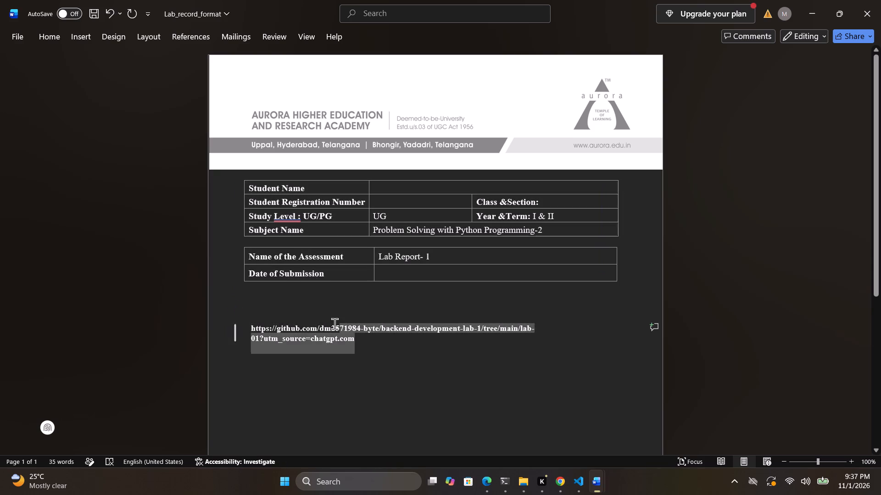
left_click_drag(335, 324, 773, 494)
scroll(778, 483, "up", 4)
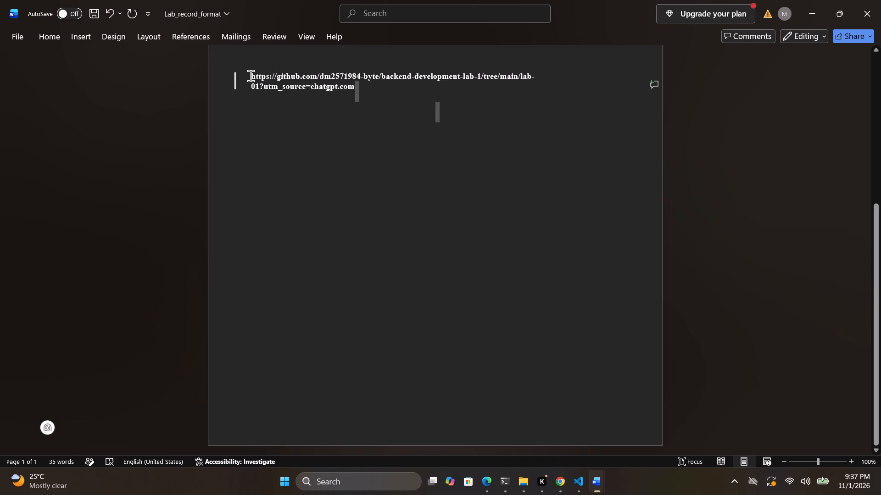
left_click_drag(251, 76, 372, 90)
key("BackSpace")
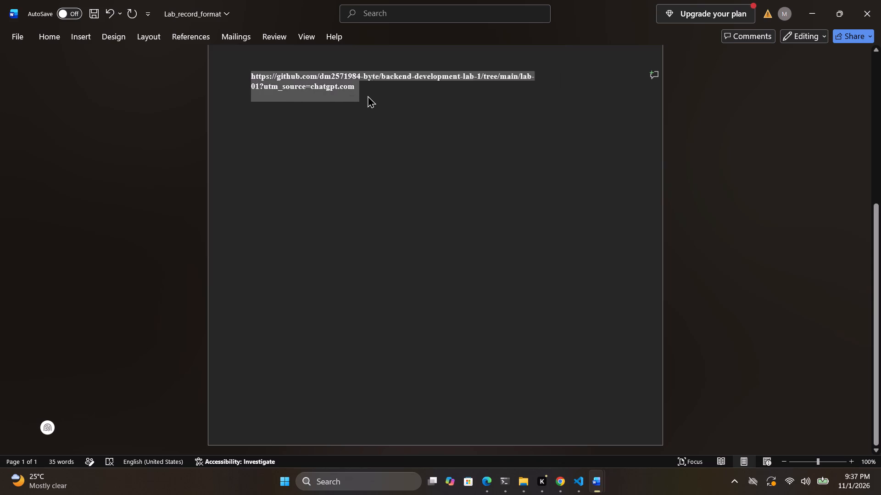
Insert a hyperlink below the assessment details table, using the copied GitHub backend-development-lab-1 lab-01 link as its address.
scroll(390, 137, "up", 5)
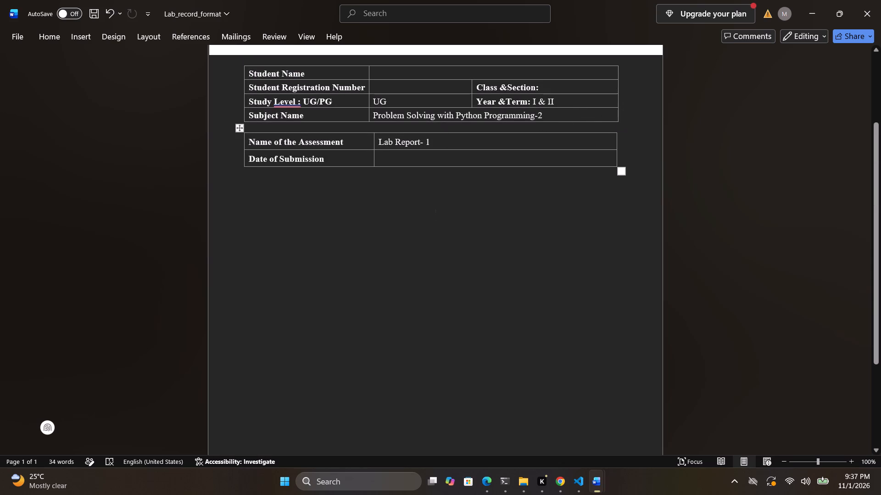
scroll(407, 233, "up", 5)
left_click(459, 10)
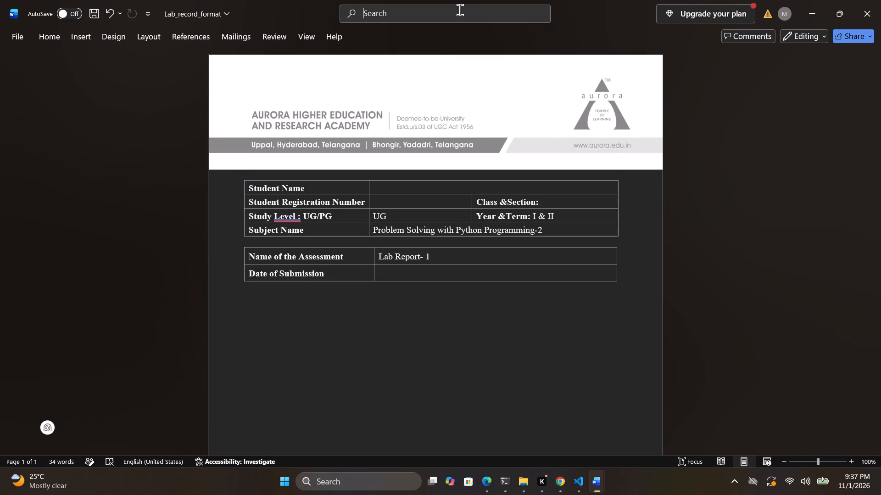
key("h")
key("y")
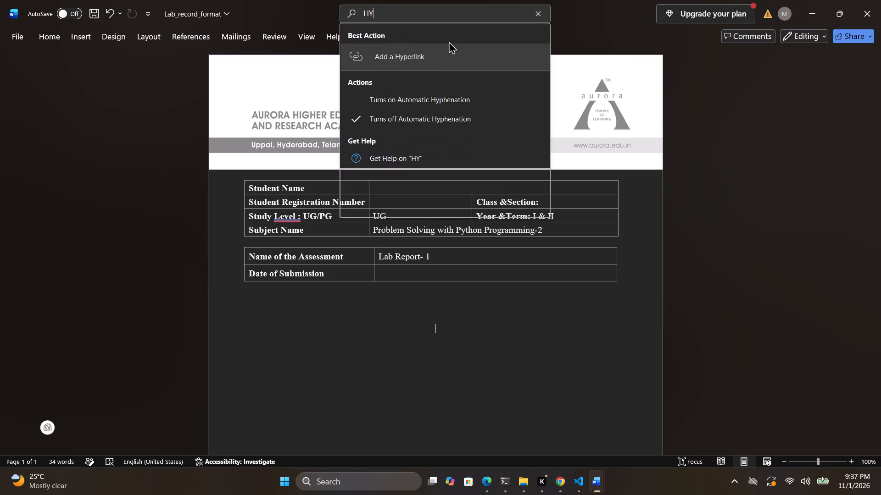
left_click(449, 55)
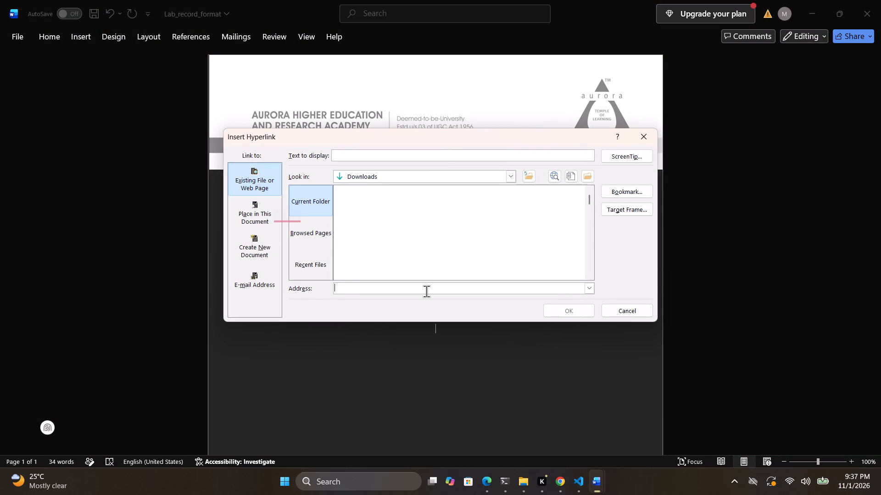
left_click(427, 290)
key("ctrl+v")
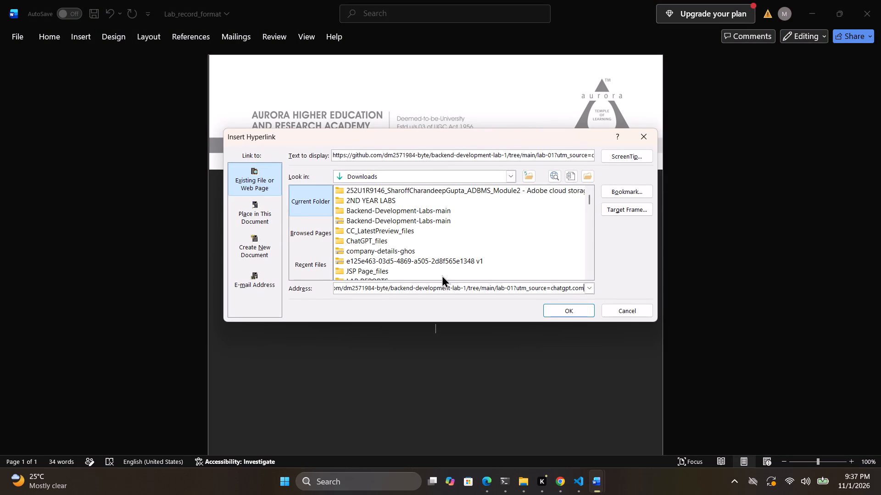
left_click(572, 307)
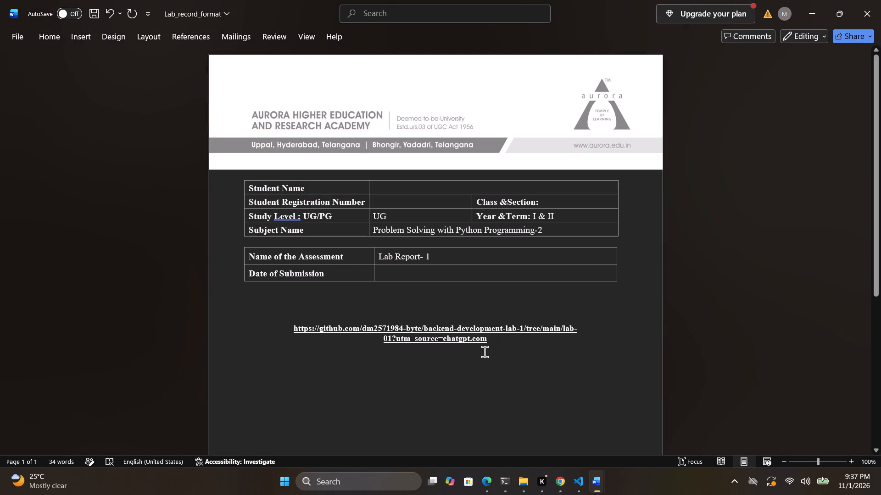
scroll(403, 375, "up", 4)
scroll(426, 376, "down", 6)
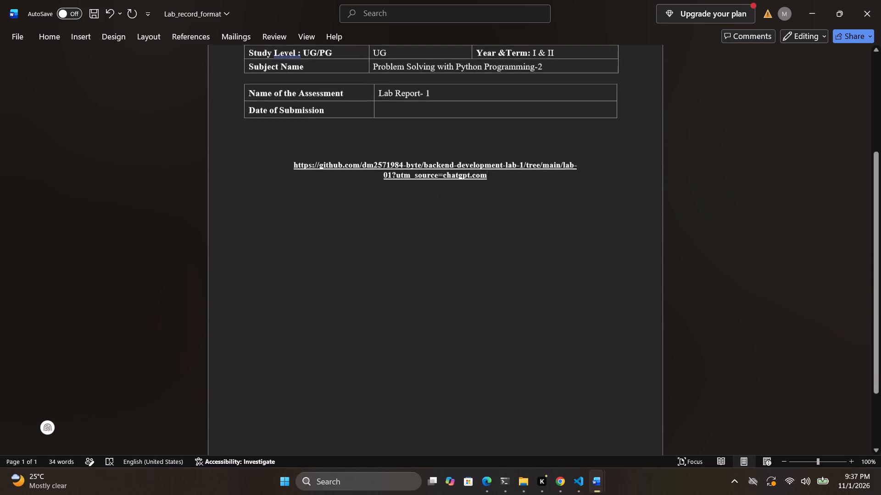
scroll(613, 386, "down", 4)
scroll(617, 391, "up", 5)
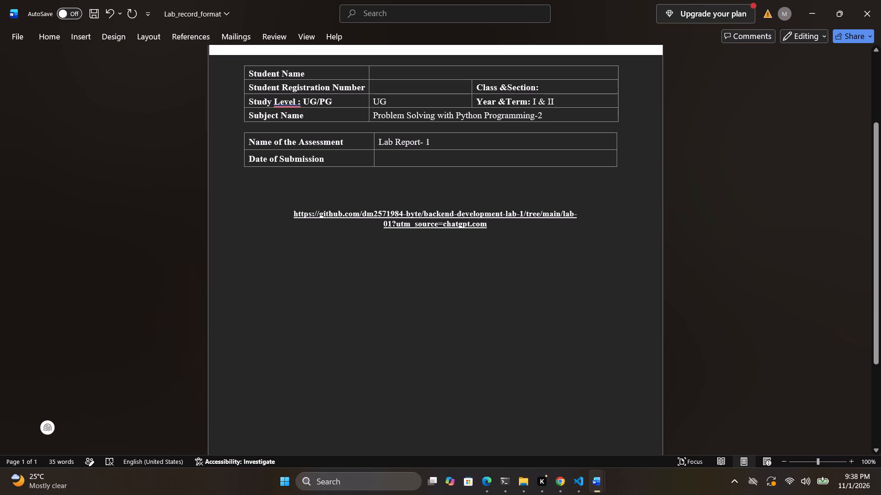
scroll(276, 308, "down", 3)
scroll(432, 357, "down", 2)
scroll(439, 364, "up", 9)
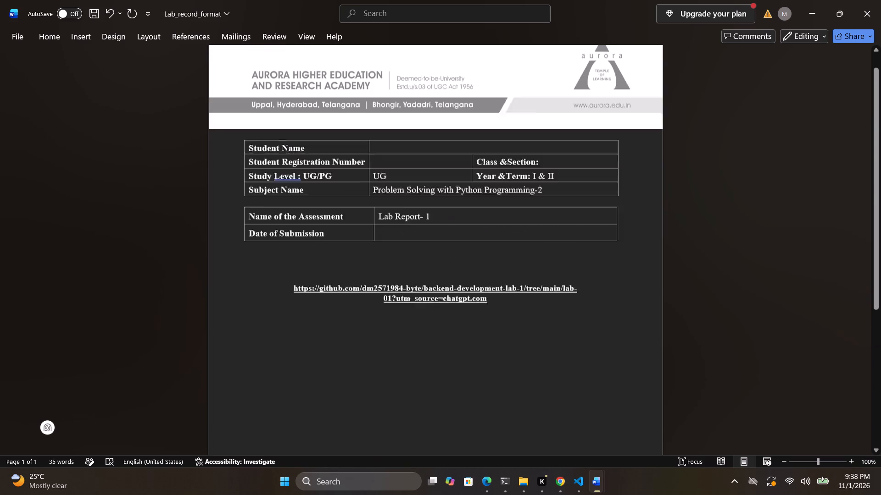
Fill in the student's name and registration number in the student details table.
left_click(442, 179)
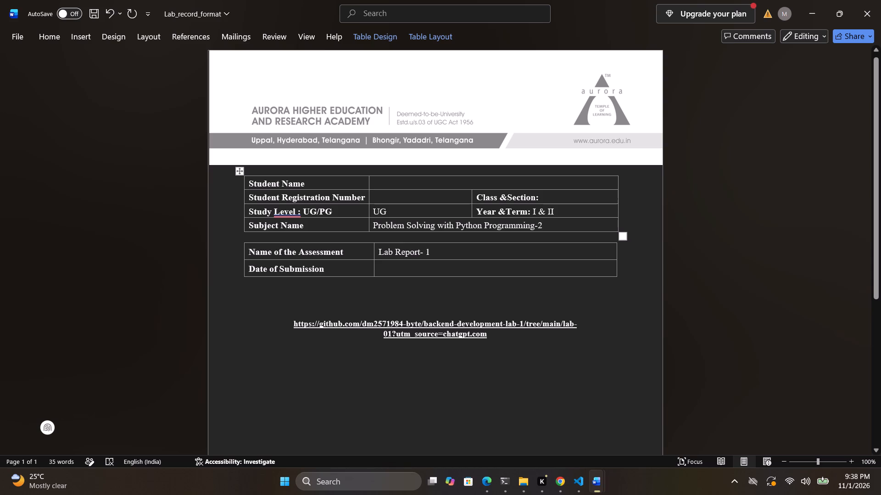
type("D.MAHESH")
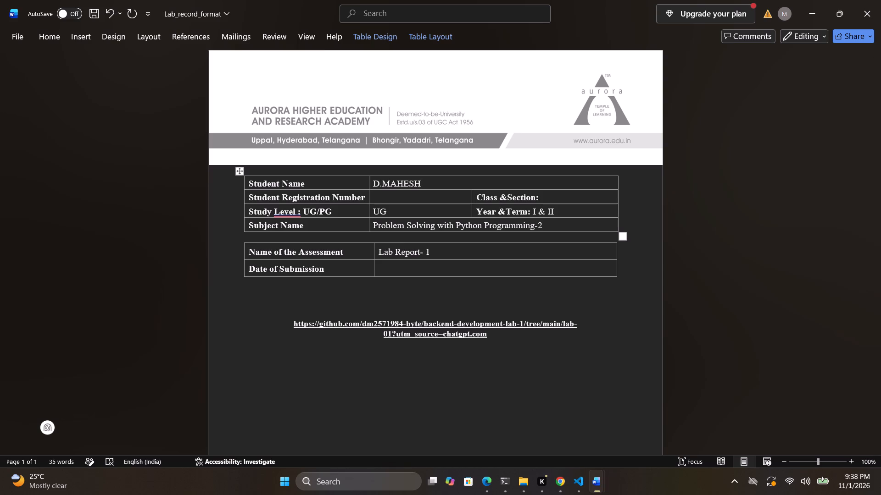
left_click(408, 198)
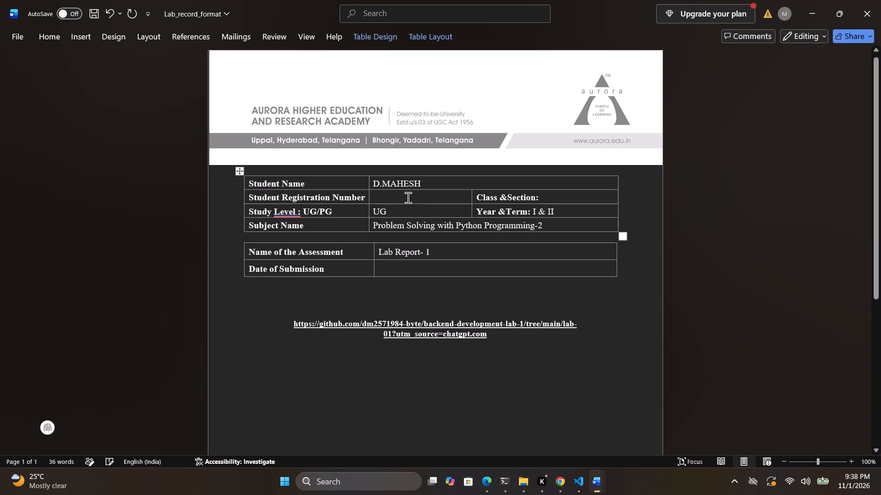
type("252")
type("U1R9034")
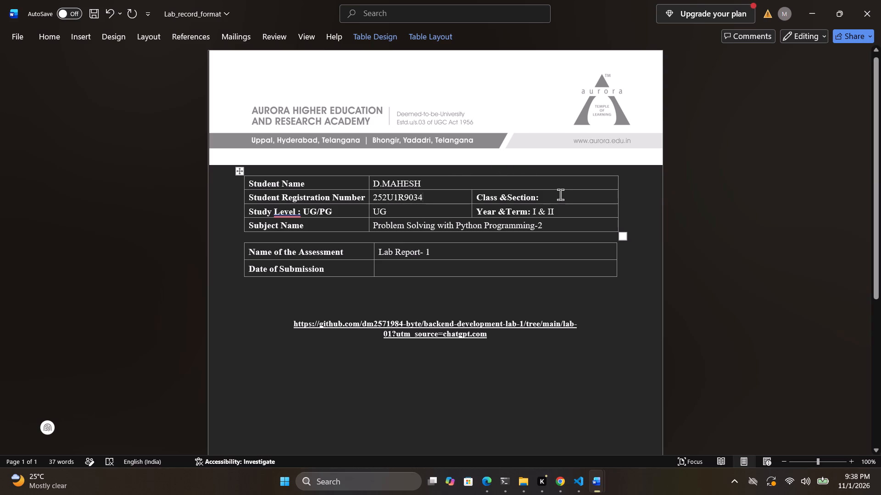
Enter 304 & S-24 after the Class & Section label in the student details table.
left_click(559, 195)
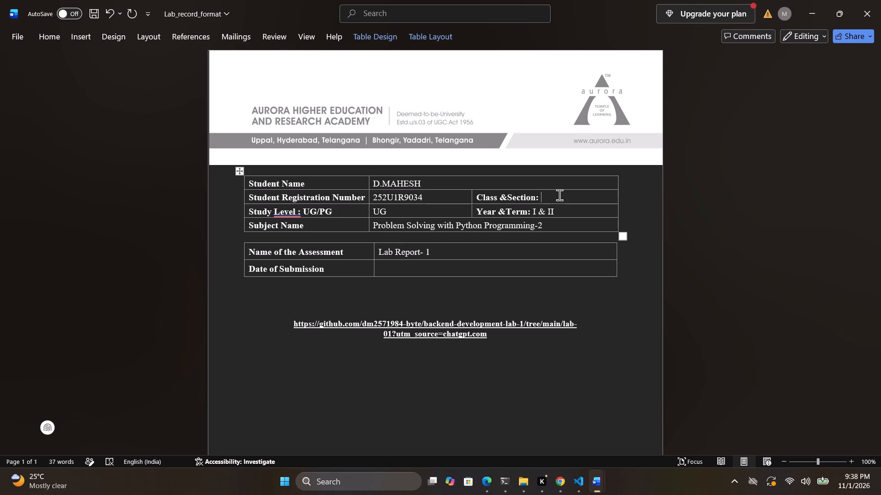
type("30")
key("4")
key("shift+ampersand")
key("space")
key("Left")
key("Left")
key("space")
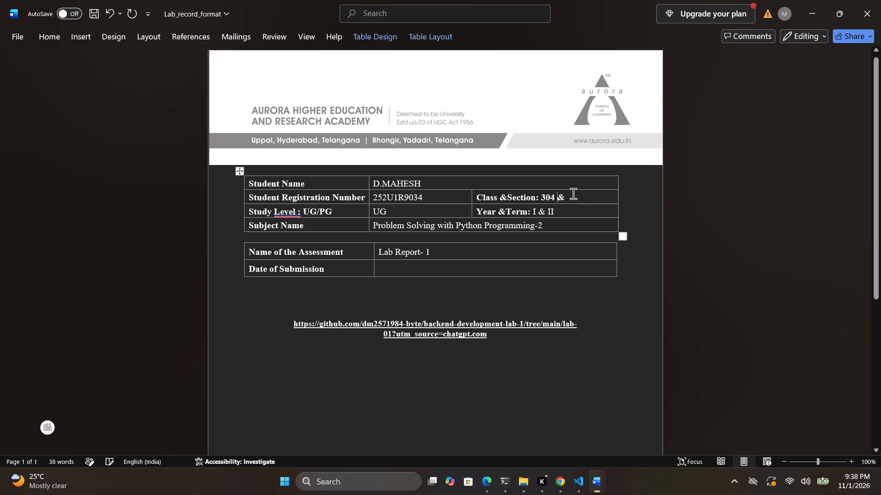
left_click(574, 193)
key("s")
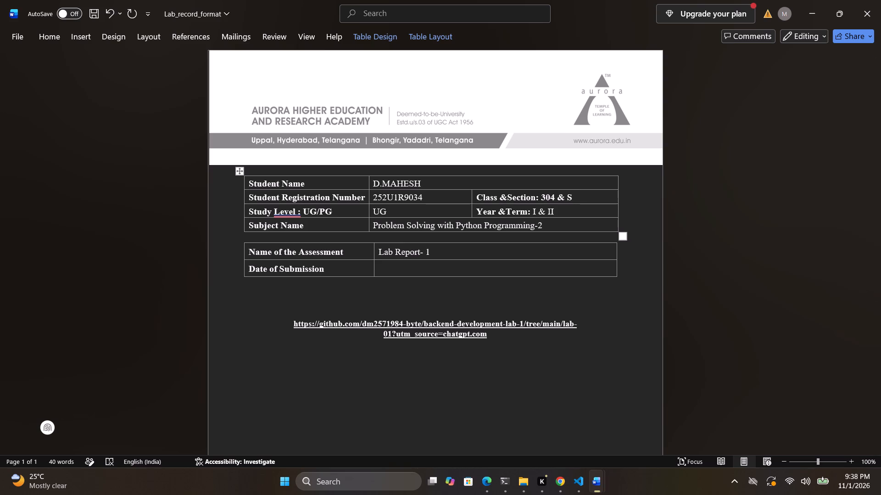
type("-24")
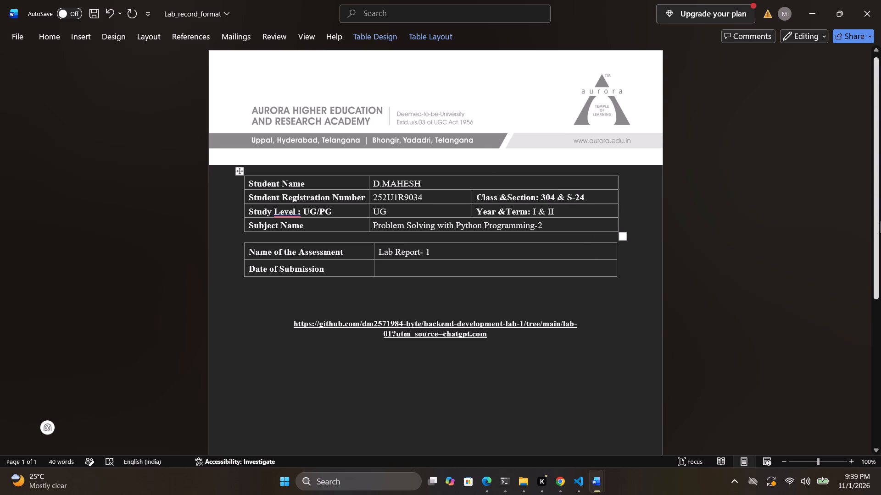
Change the year in the Year & Term cell to 2, keeping a space before the ampersand.
left_click(539, 210)
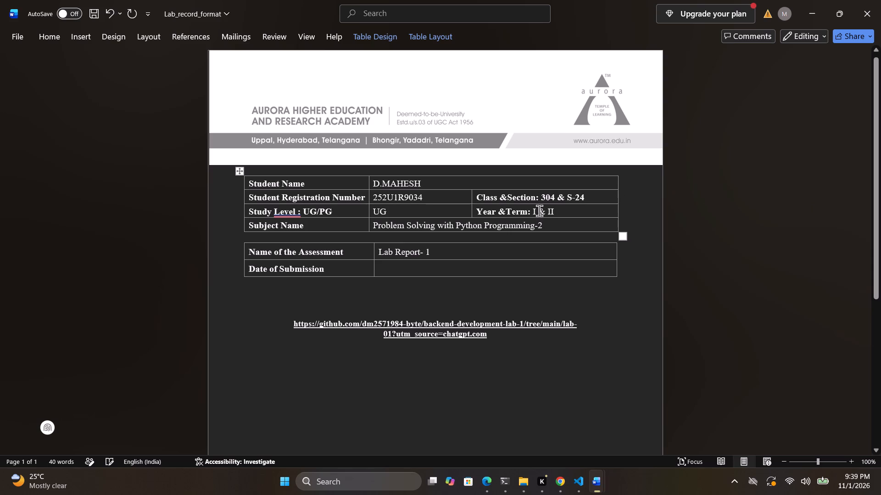
key("BackSpace")
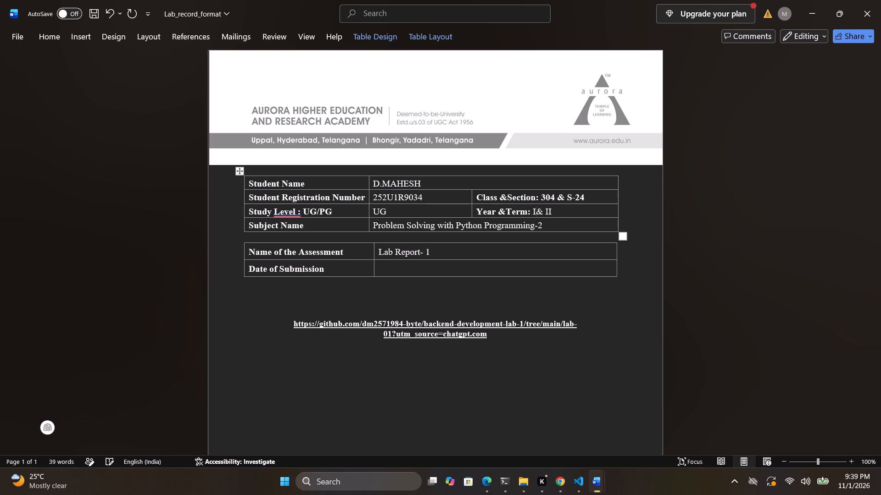
key("BackSpace")
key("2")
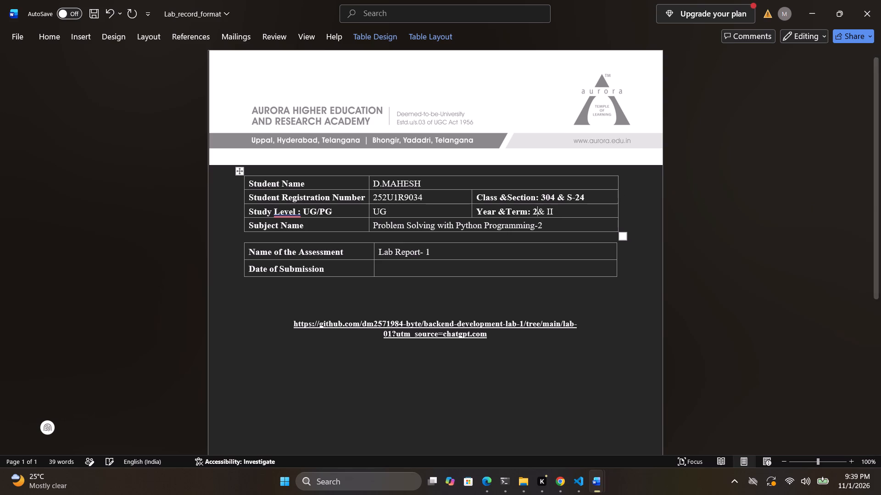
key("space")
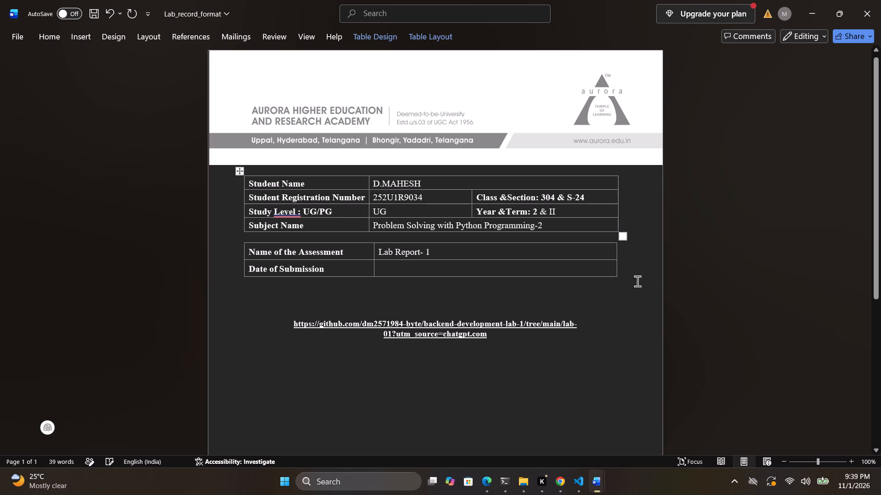
Enter 01-11-2026 as the Date of Submission in the assessment details table.
left_click(574, 270)
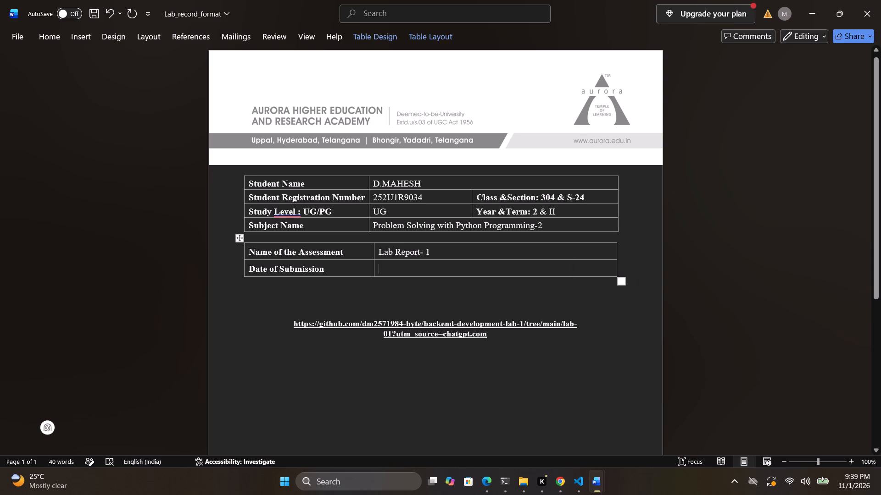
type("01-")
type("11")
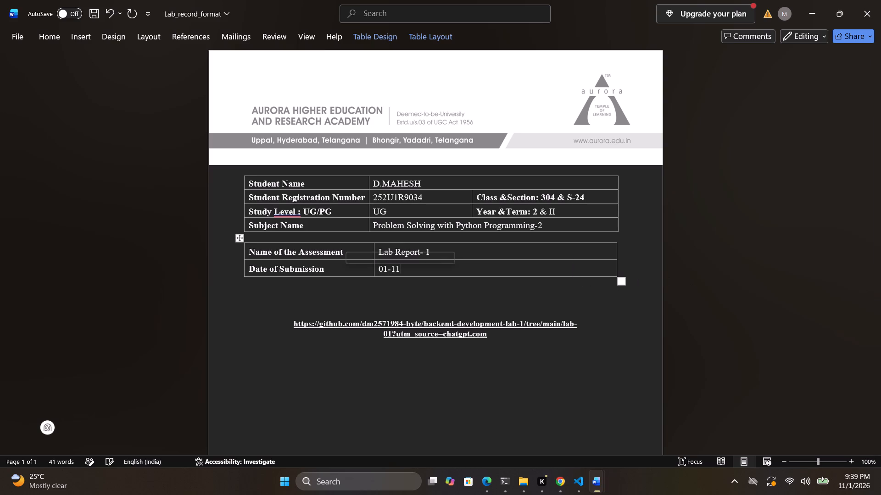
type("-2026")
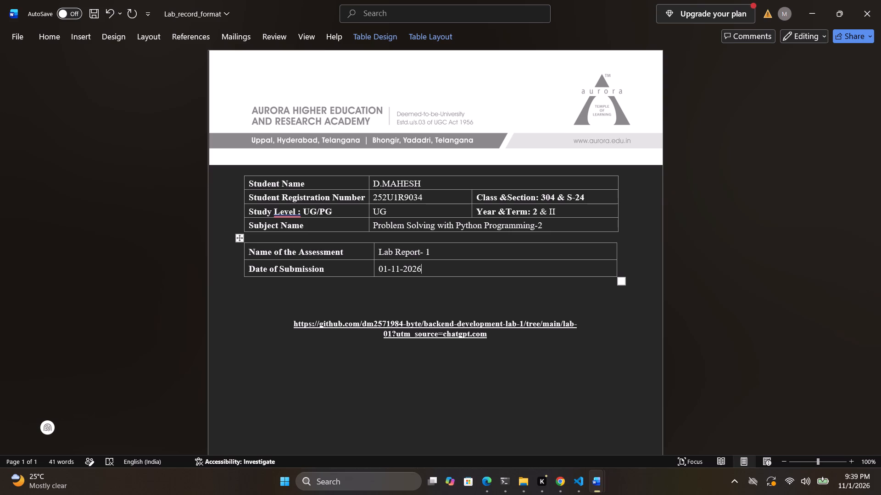
Clear the existing subject from the Subject Name cell in the student details table.
scroll(534, 121, "down", 2)
scroll(424, 276, "down", 3)
scroll(444, 280, "up", 4)
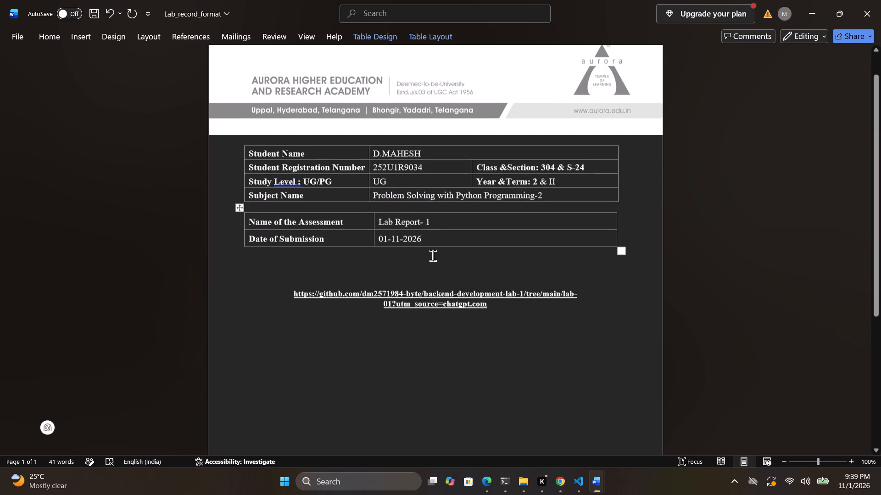
left_click(552, 198)
key("BackSpace")
key("BackSpace")
key("BackSpace")
key("BackSpace")
key("BackSpace")
key("BackSpace")
key("BackSpace")
key("BackSpace")
key("BackSpace")
key("BackSpace")
key("BackSpace")
key("BackSpace")
key("BackSpace")
key("BackSpace")
key("BackSpace")
key("BackSpace")
key("BackSpace")
key("BackSpace")
key("BackSpace")
key("BackSpace")
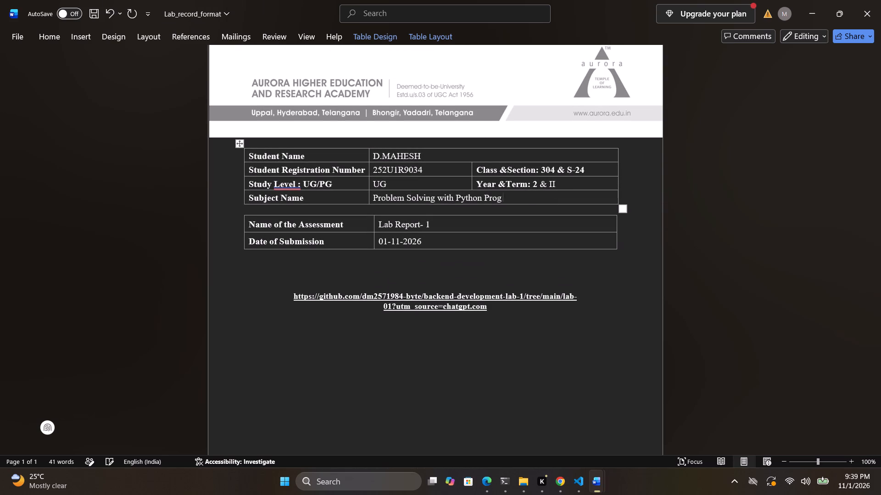
key("BackSpace")
key("BackSpace")
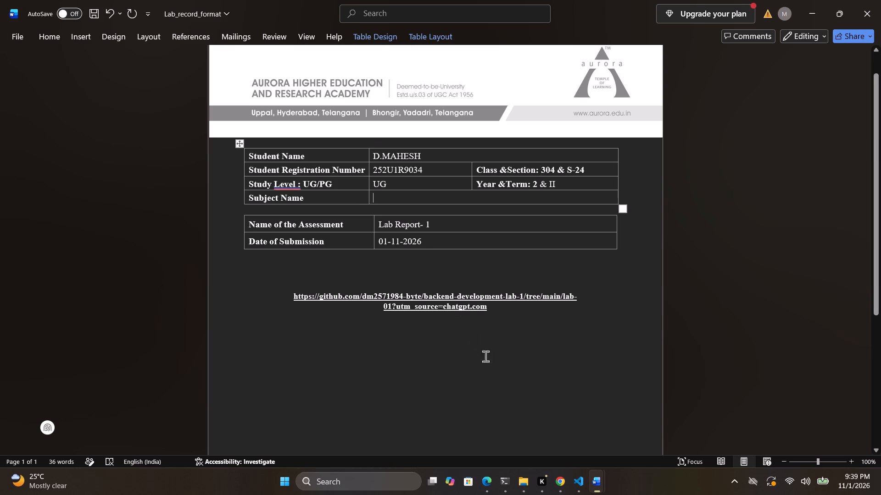
Switch to the Aurora assessments page in Chrome and copy the subject title Backend Development Fundamentals from the assessment list.
left_click(557, 479)
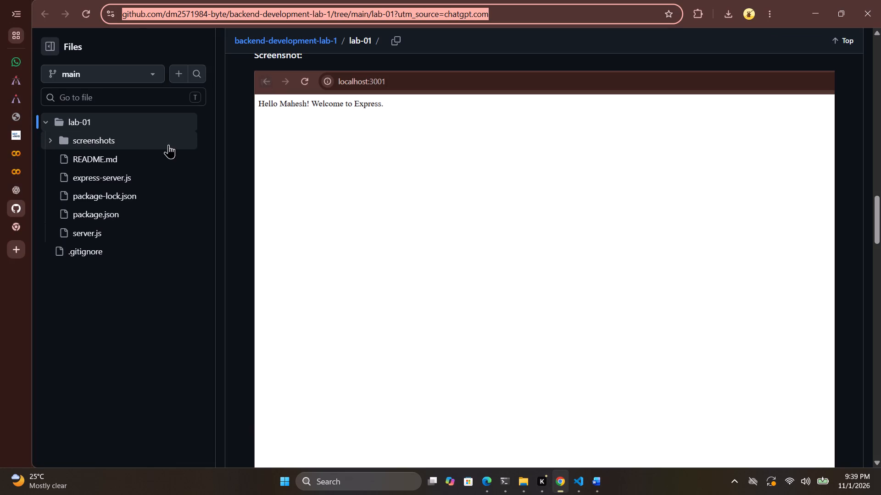
left_click(17, 99)
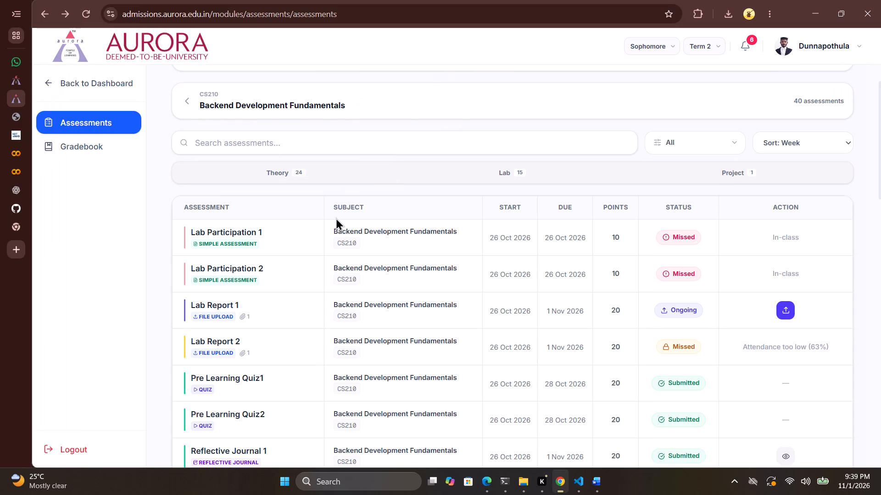
left_click_drag(331, 231, 452, 235)
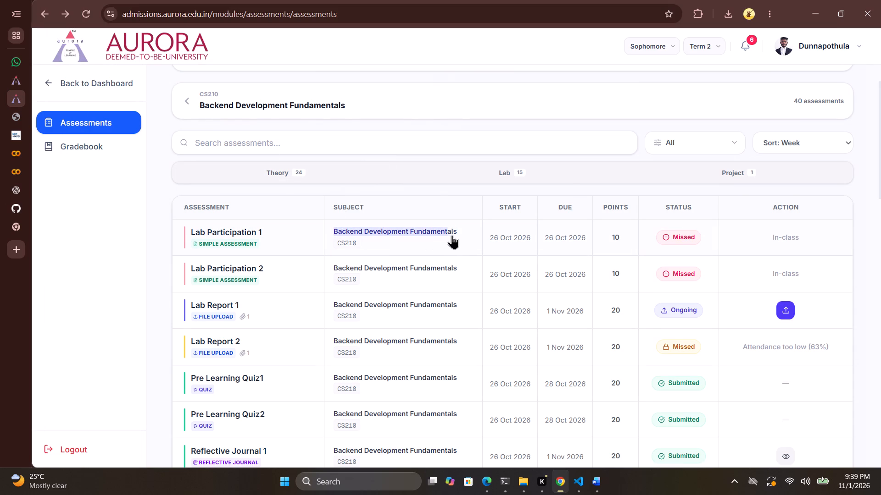
left_click_drag(452, 235, 457, 234)
key("ctrl+c")
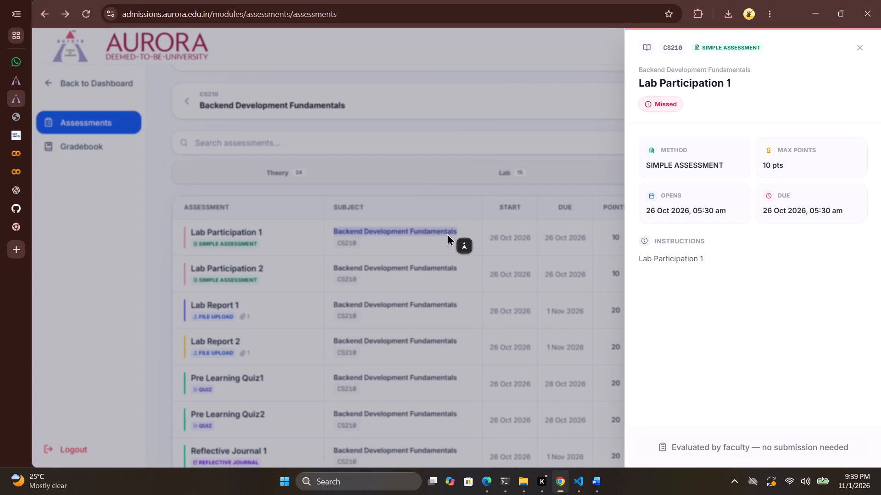
left_click(476, 187)
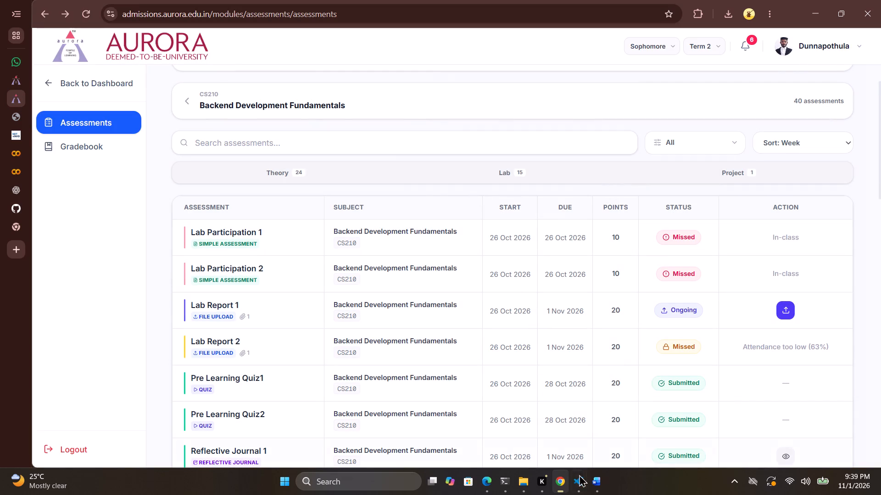
Return to the Word report and paste Backend Development Fundamentals into the empty Subject Name cell.
left_click(592, 483)
left_click(597, 474)
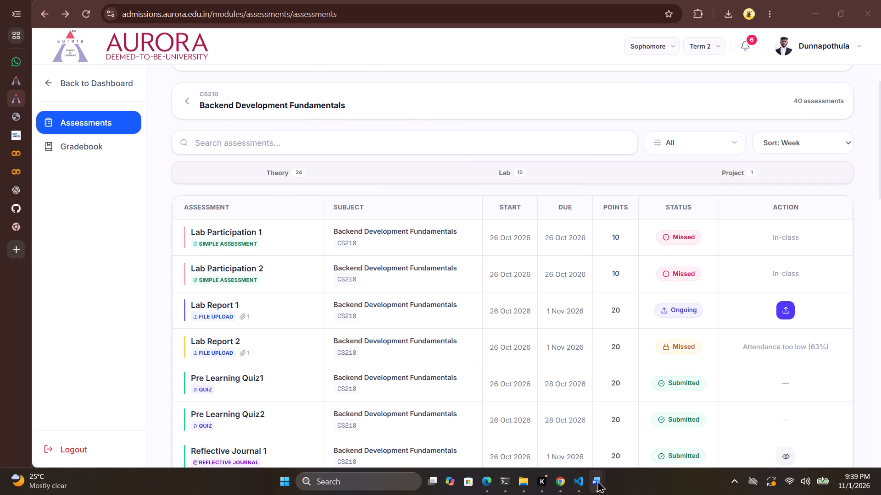
left_click(603, 479)
left_click(716, 430)
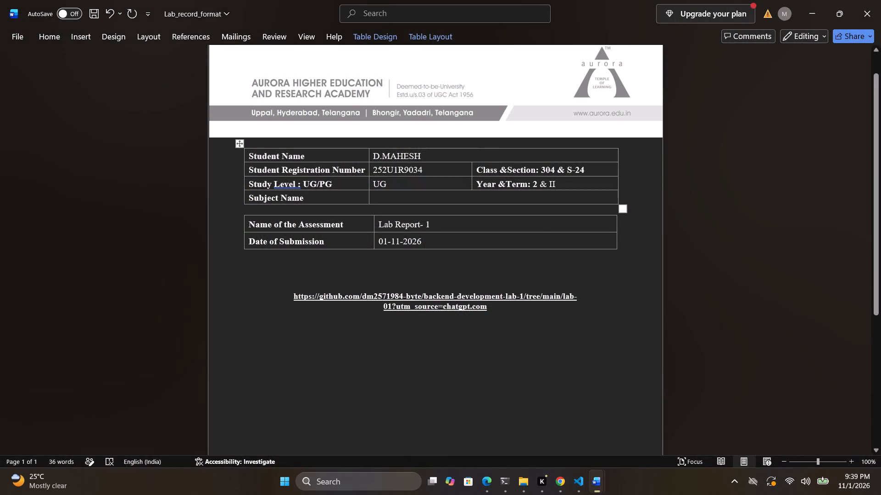
left_click(504, 199)
key("ctrl+v")
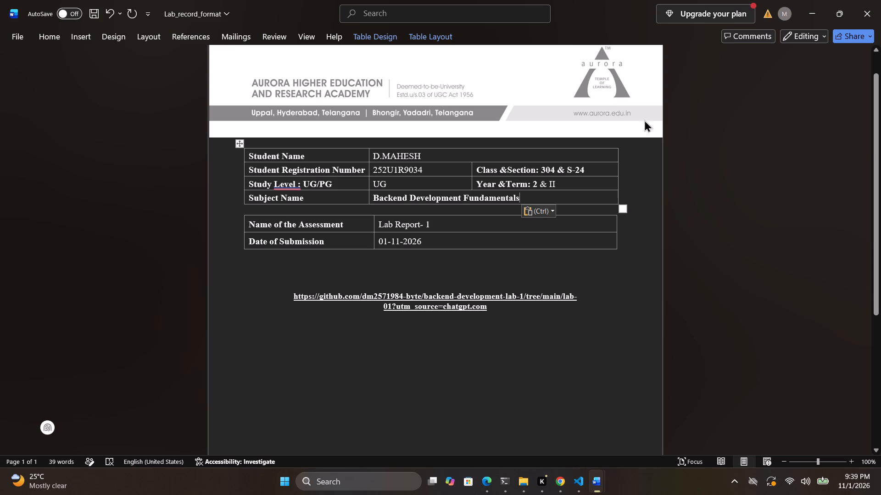
Export the report as a PDF named BACKEND LAB 1 in the 2ND YEAR LABS folder.
left_click(22, 36)
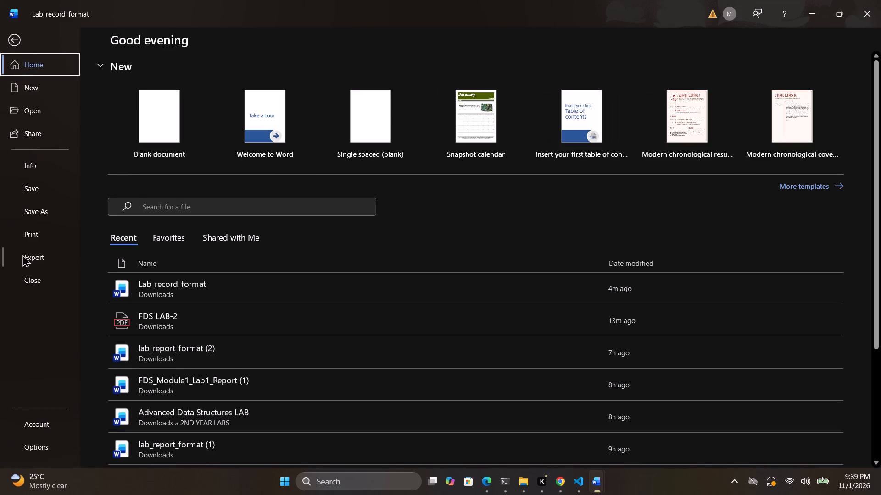
left_click(22, 254)
left_click(329, 173)
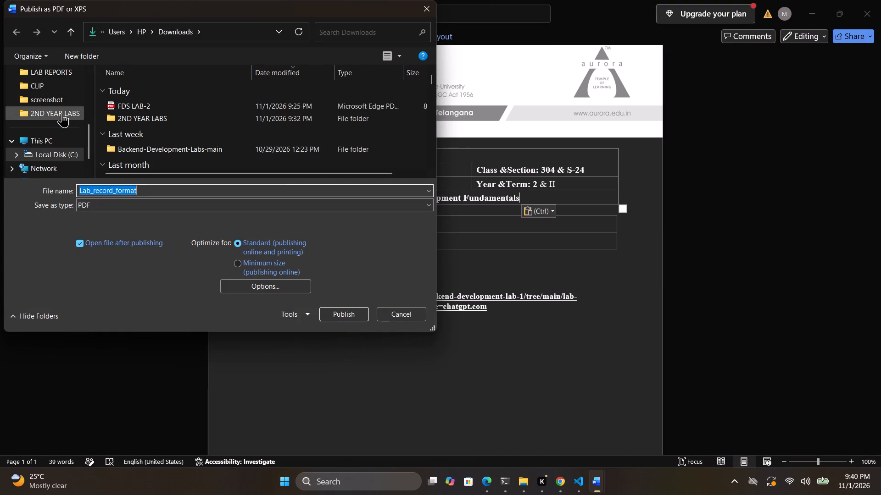
left_click(62, 113)
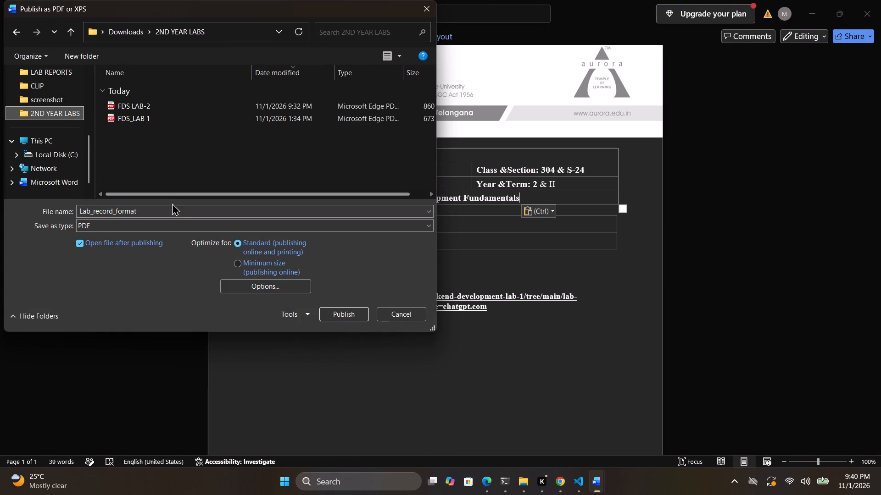
left_click(172, 211)
key("BackSpace")
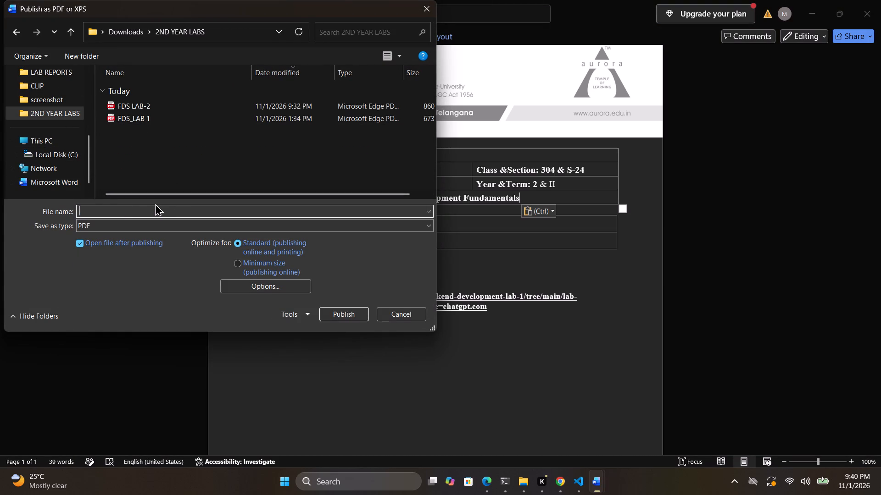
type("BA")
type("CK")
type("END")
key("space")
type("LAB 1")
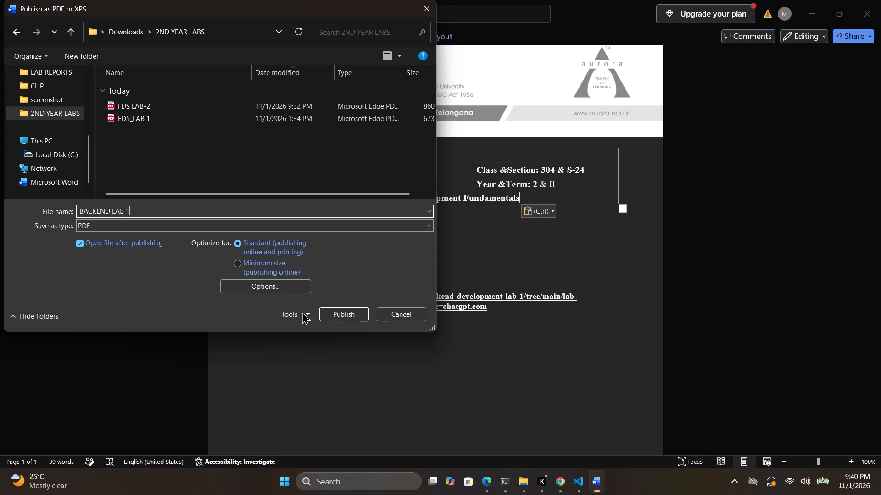
left_click(346, 316)
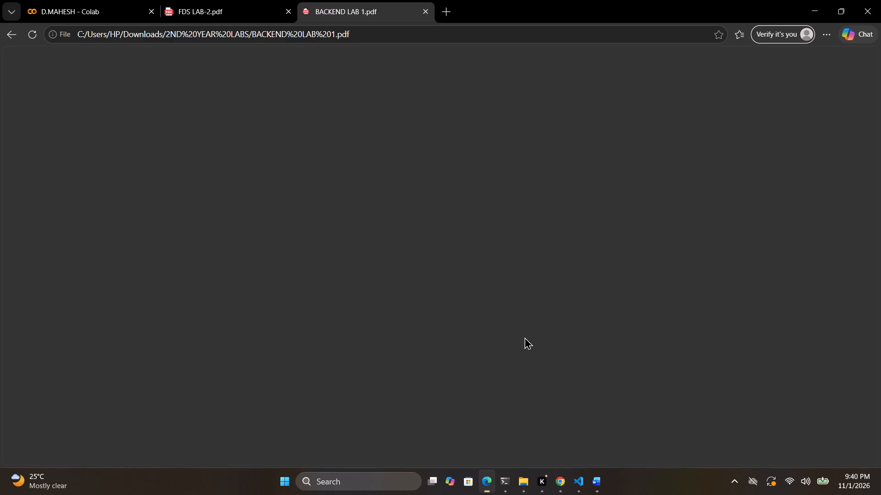
Follow the GitHub link in the exported PDF and review the lab-01 README's sections, screenshots and conclusion.
scroll(562, 320, "down", 4)
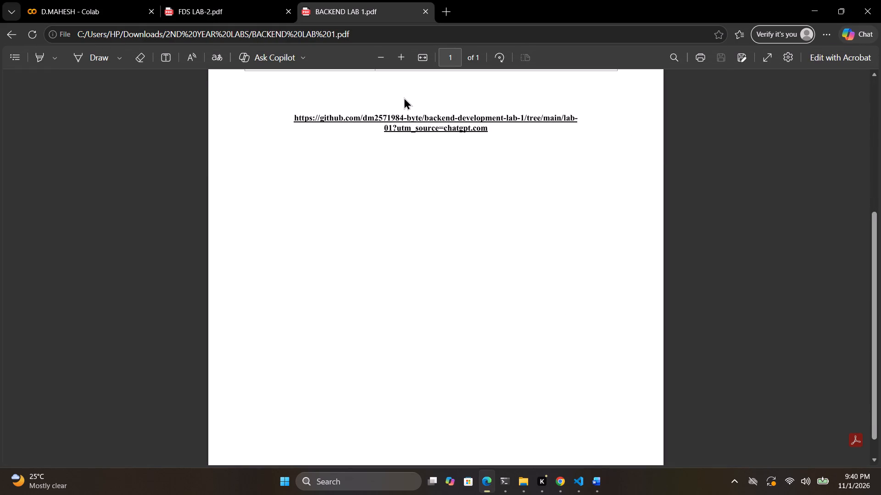
left_click(416, 123)
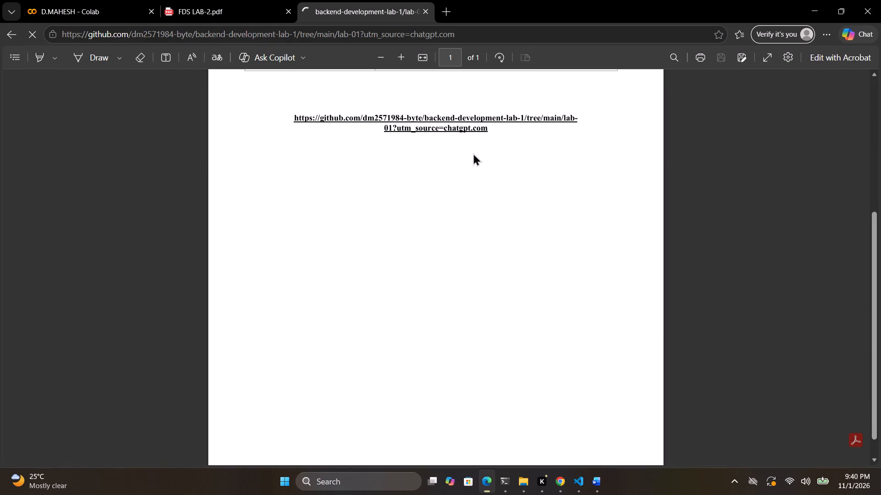
scroll(288, 226, "down", 6)
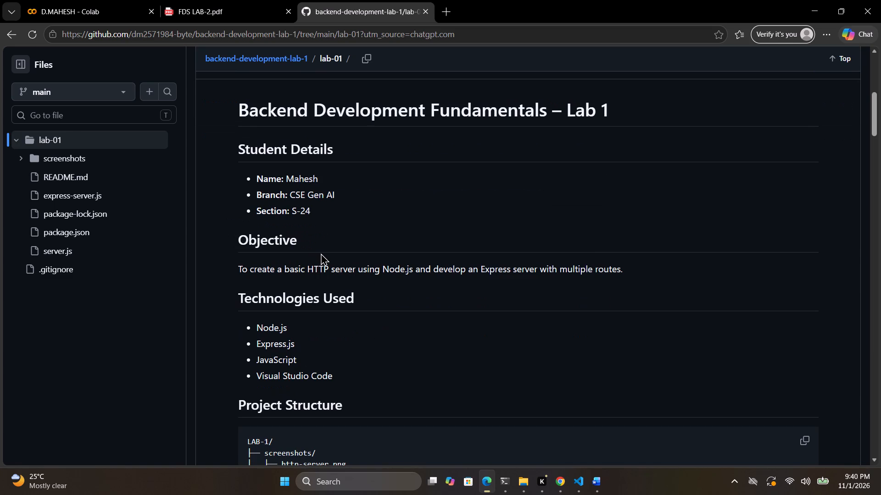
scroll(323, 254, "down", 7)
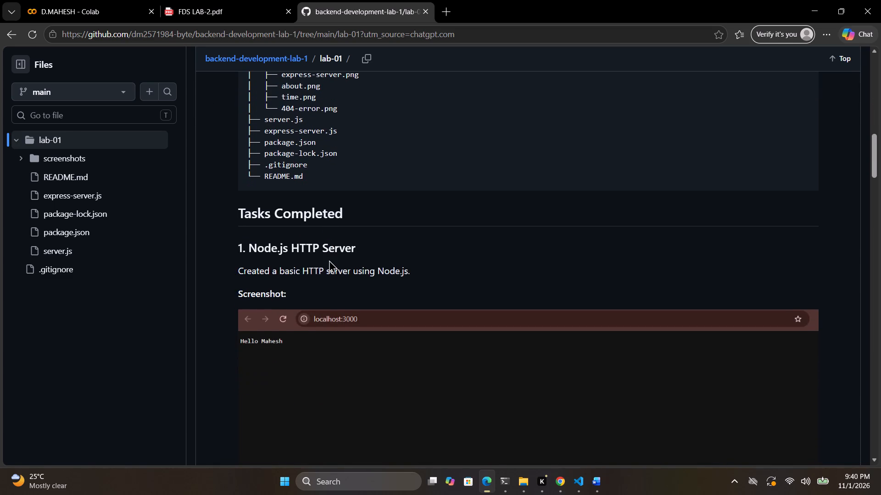
scroll(329, 260, "down", 20)
scroll(329, 260, "down", 20)
scroll(329, 260, "down", 11)
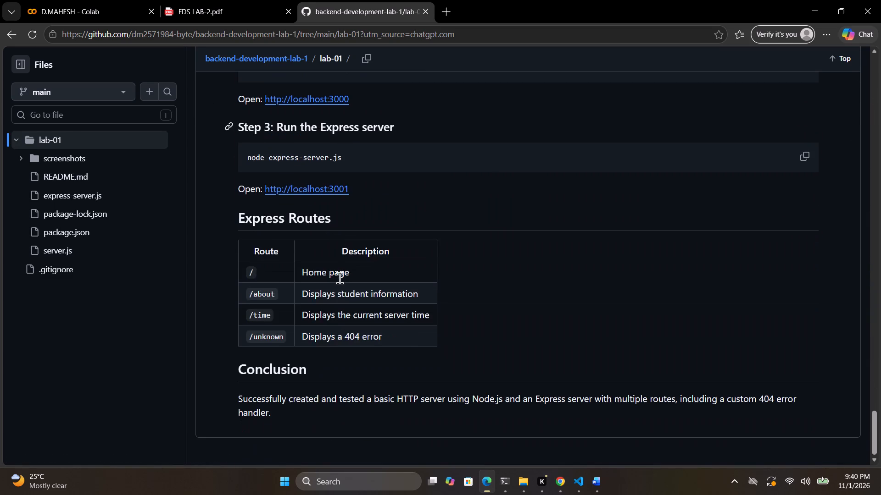
scroll(340, 278, "down", 5)
scroll(365, 210, "up", 5)
scroll(365, 218, "down", 8)
scroll(365, 231, "up", 7)
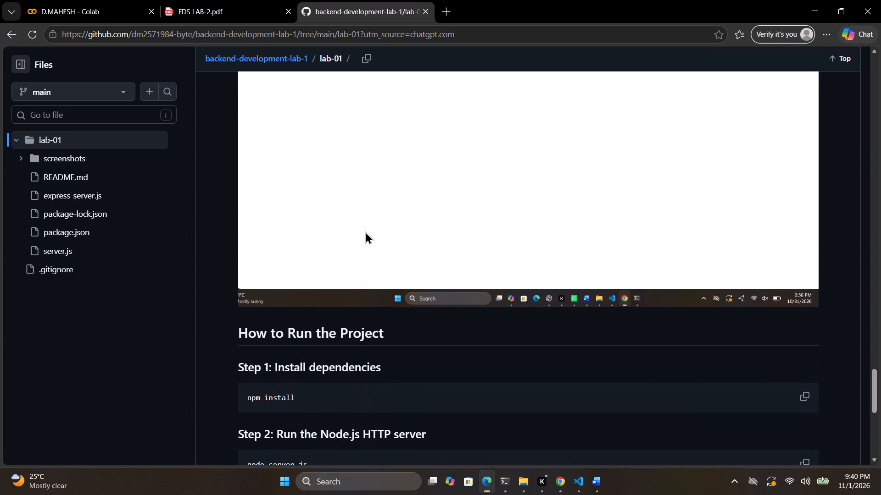
scroll(365, 232, "up", 6)
scroll(365, 232, "down", 6)
scroll(365, 233, "up", 5)
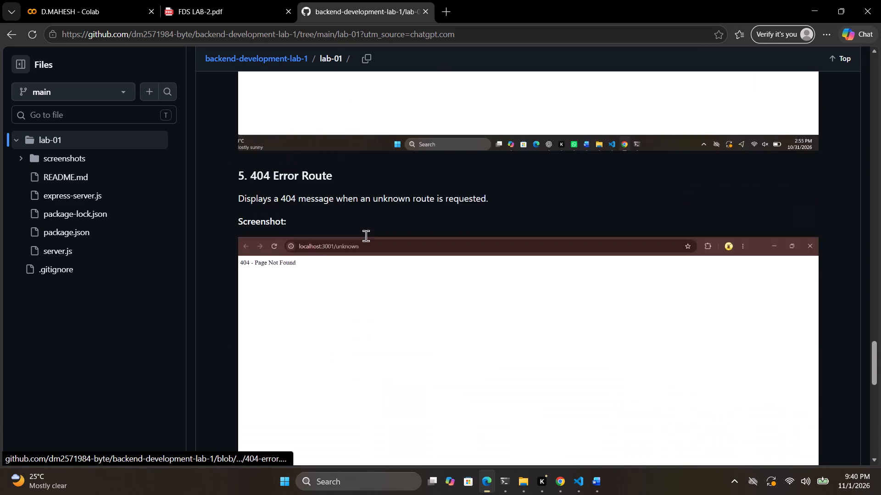
scroll(366, 236, "up", 2)
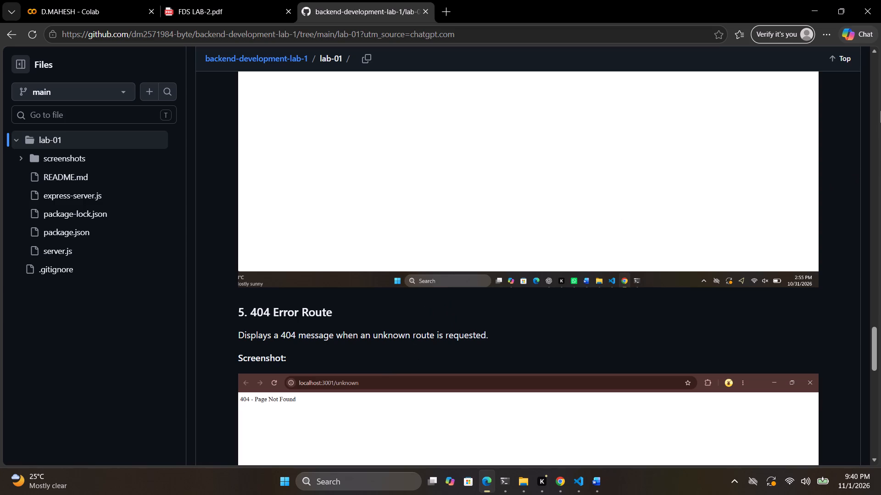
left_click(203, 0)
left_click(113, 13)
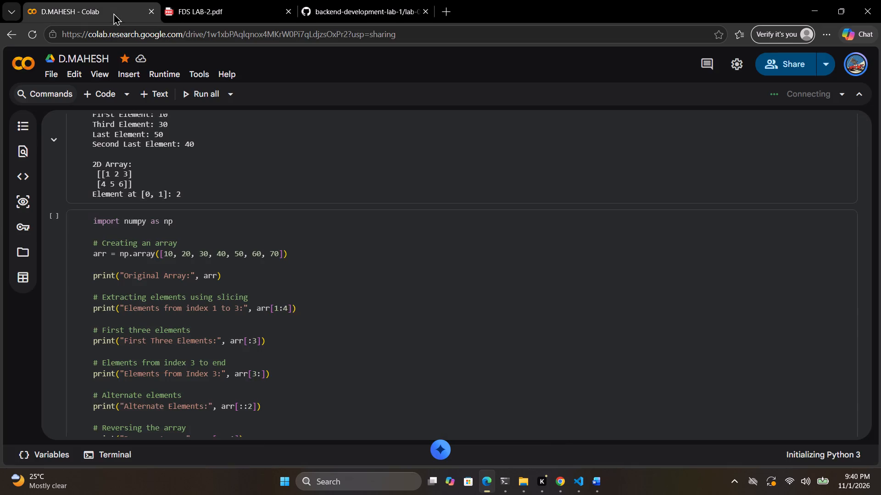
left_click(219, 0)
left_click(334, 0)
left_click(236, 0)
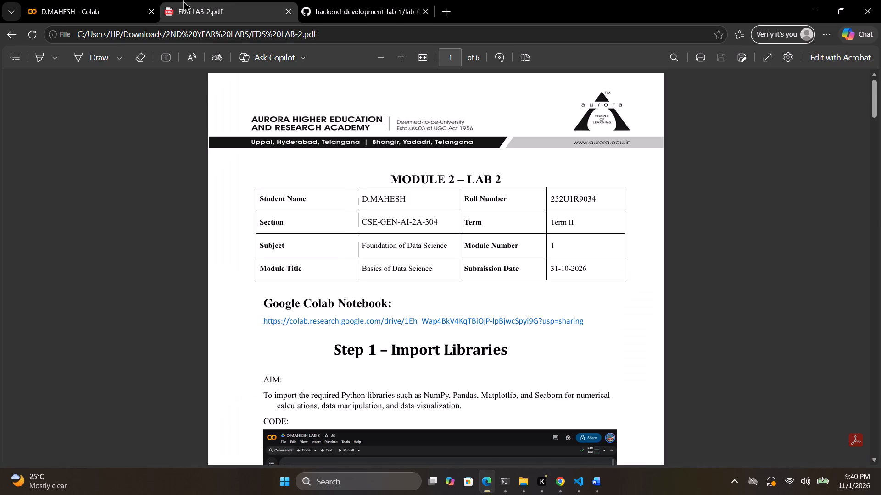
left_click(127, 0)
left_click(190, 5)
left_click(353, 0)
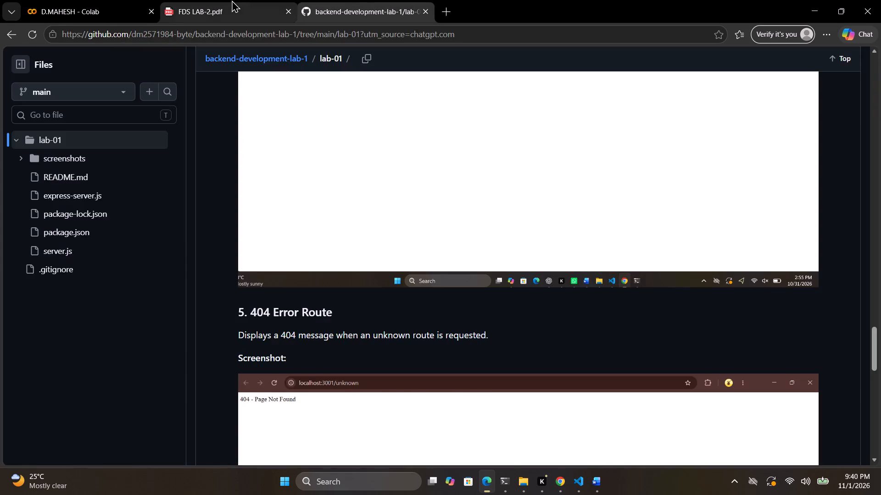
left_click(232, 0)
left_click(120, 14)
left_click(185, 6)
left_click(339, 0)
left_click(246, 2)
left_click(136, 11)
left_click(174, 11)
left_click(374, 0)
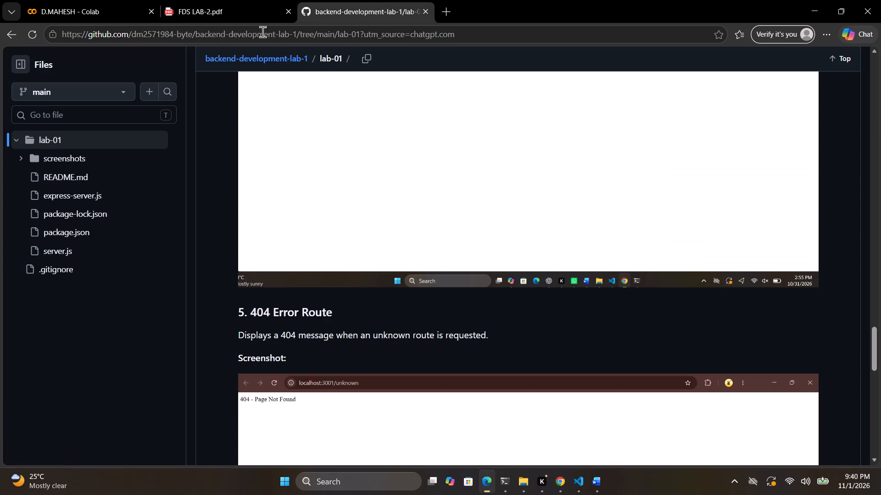
Check the report details and GitHub link in the BACKEND LAB 1 PDF from the 2ND YEAR LABS folder, closing Edge when done.
left_click(563, 479)
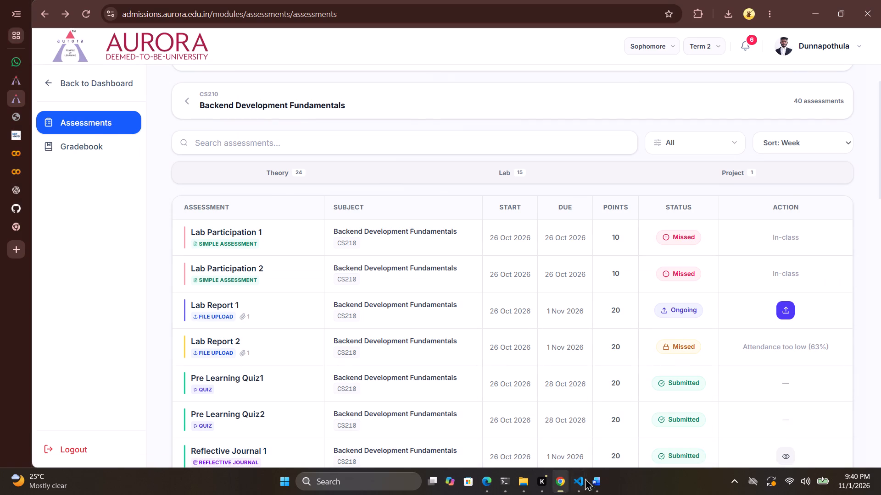
left_click(518, 444)
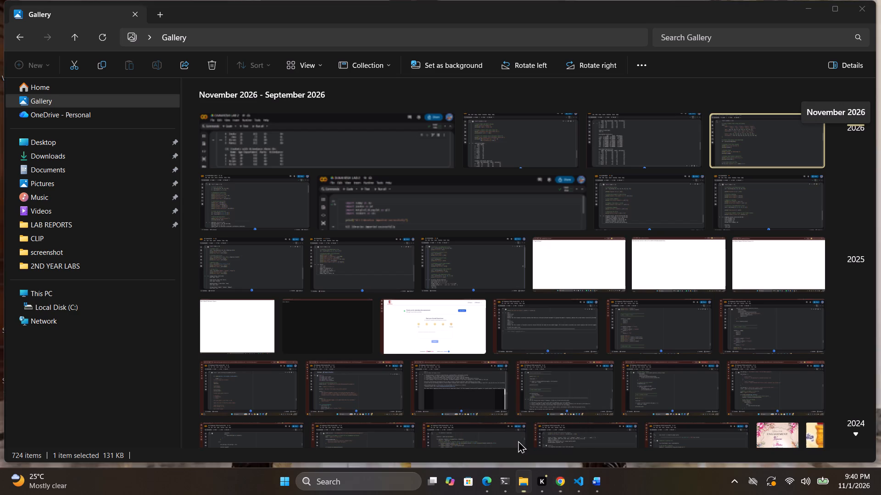
left_click(85, 264)
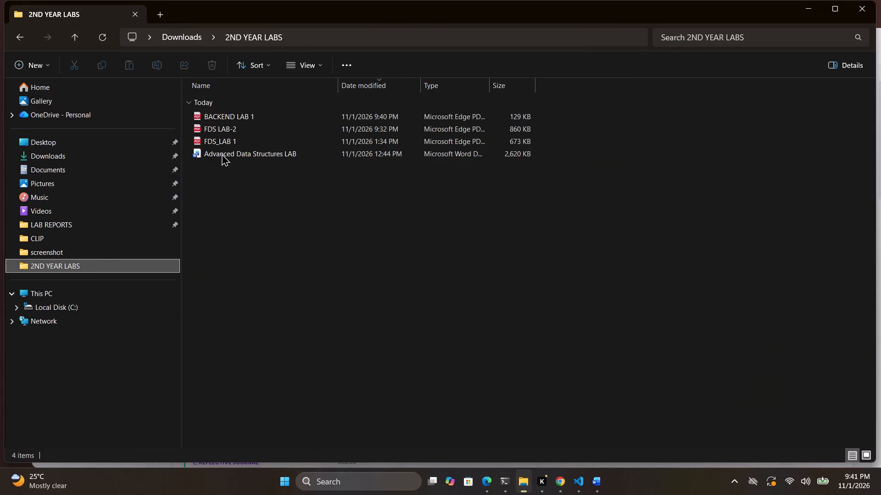
left_click(222, 154)
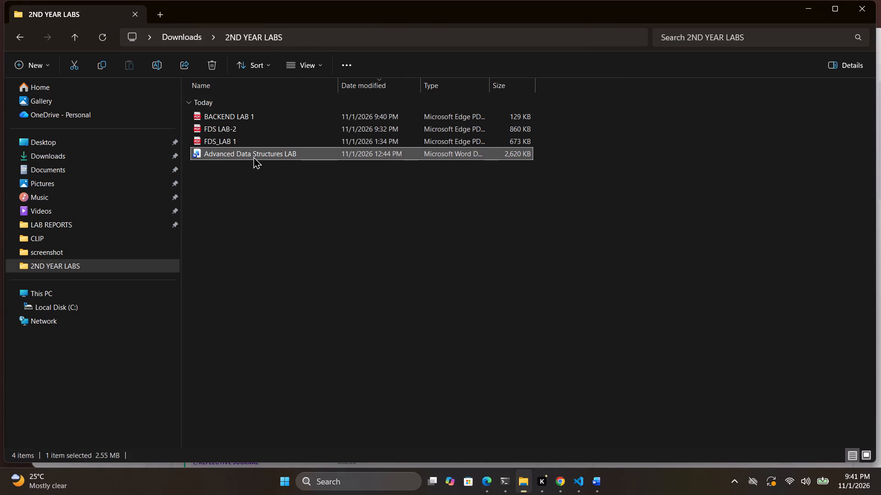
double_click(270, 119)
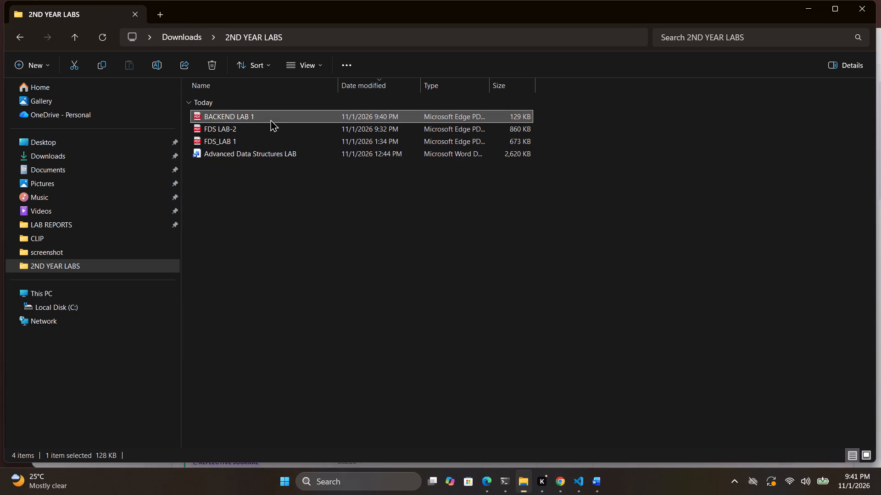
scroll(364, 239, "up", 5)
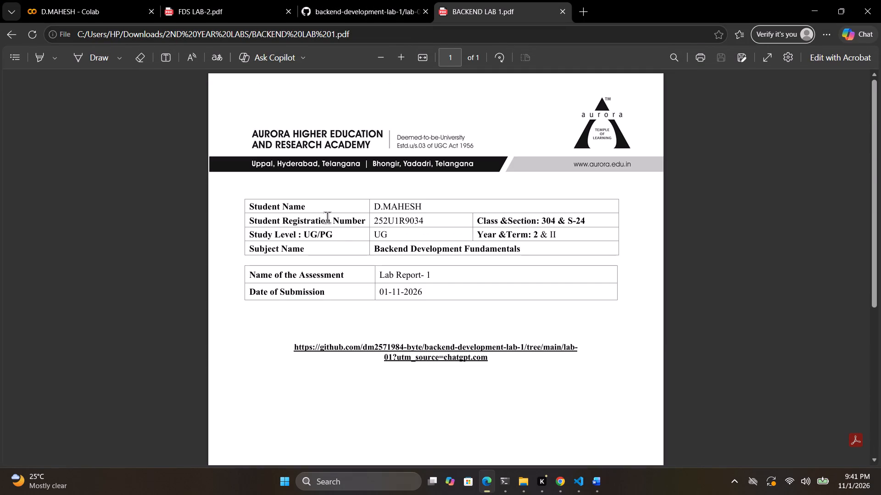
left_click(870, 13)
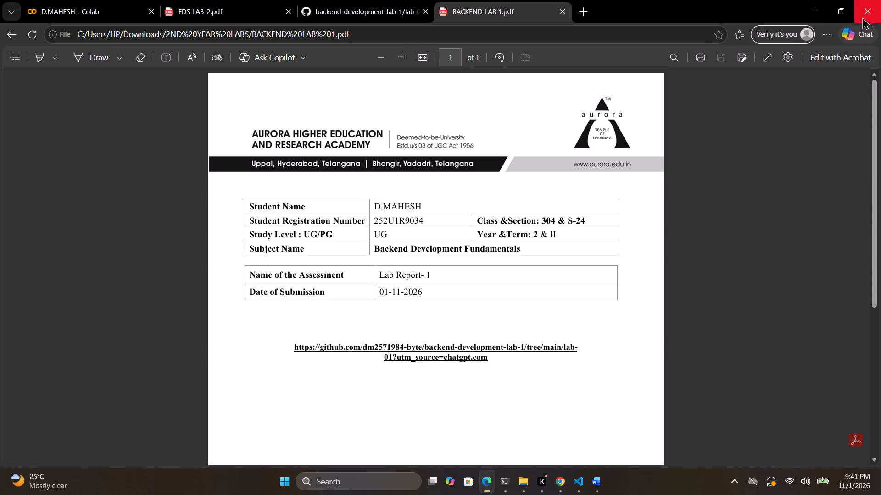
left_click(862, 16)
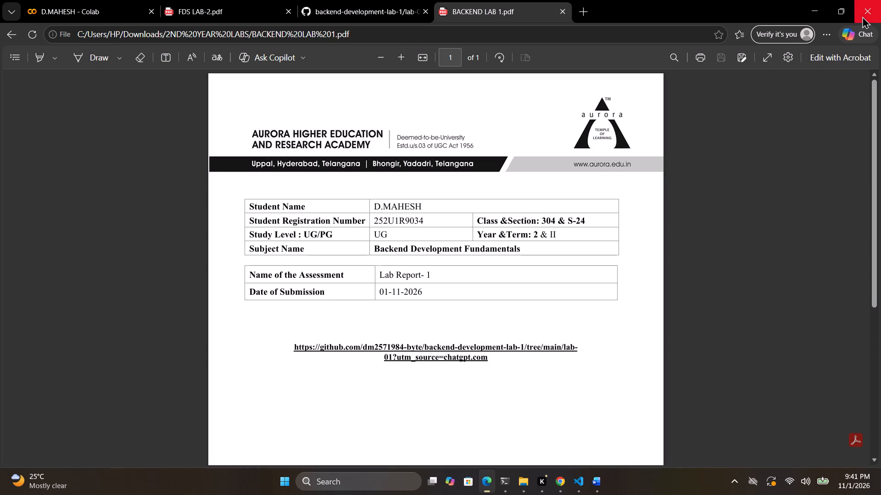
left_click(862, 16)
triple_click(862, 16)
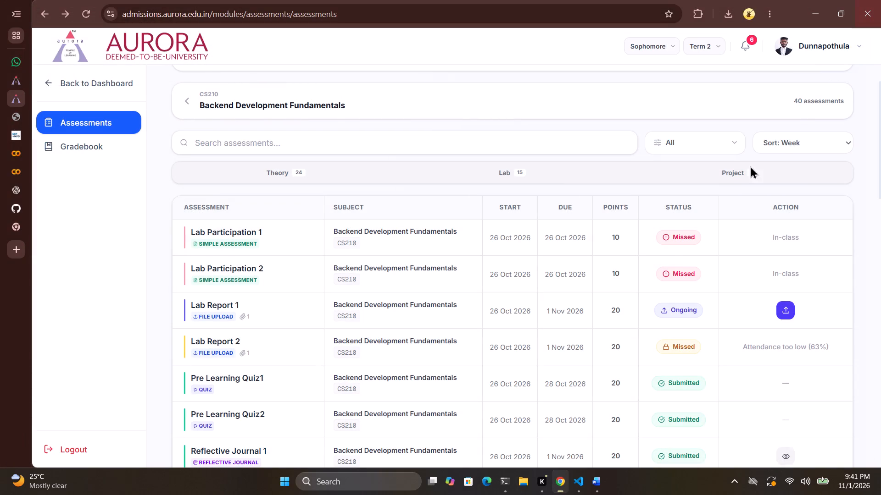
Open the Advanced Data Structures LAB document from the 2ND YEAR LABS folder in Word.
left_click(529, 474)
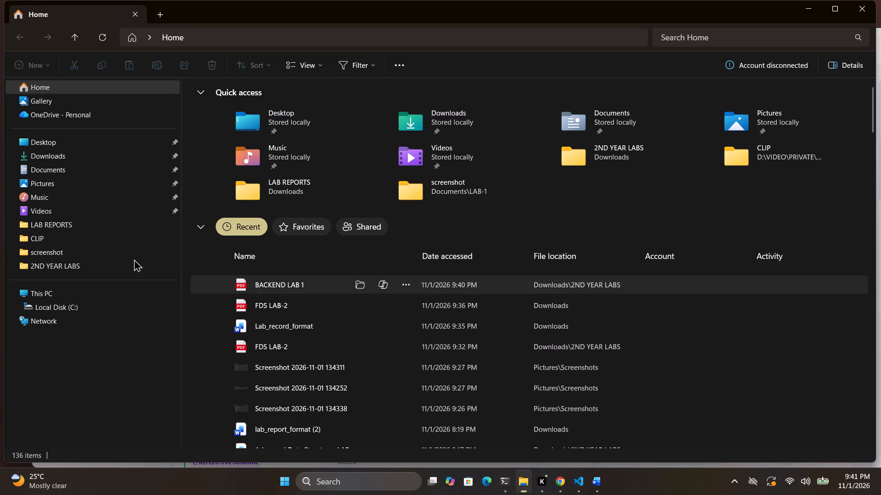
left_click(112, 271)
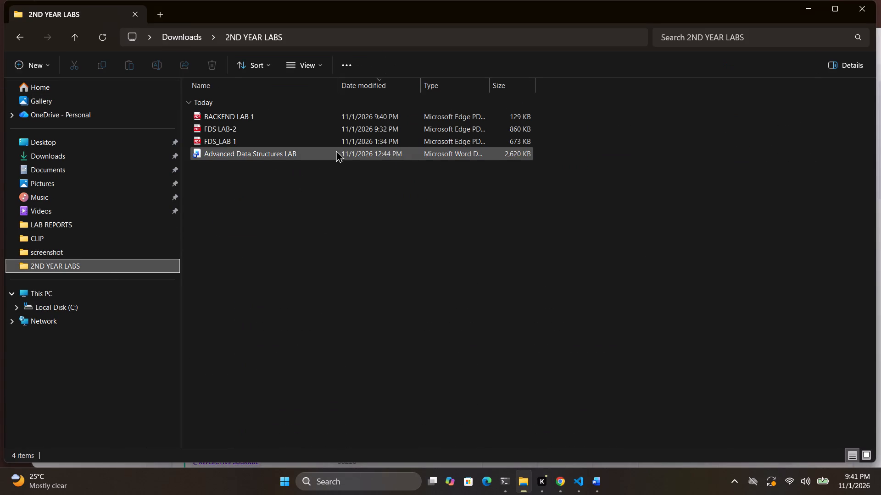
double_click(338, 147)
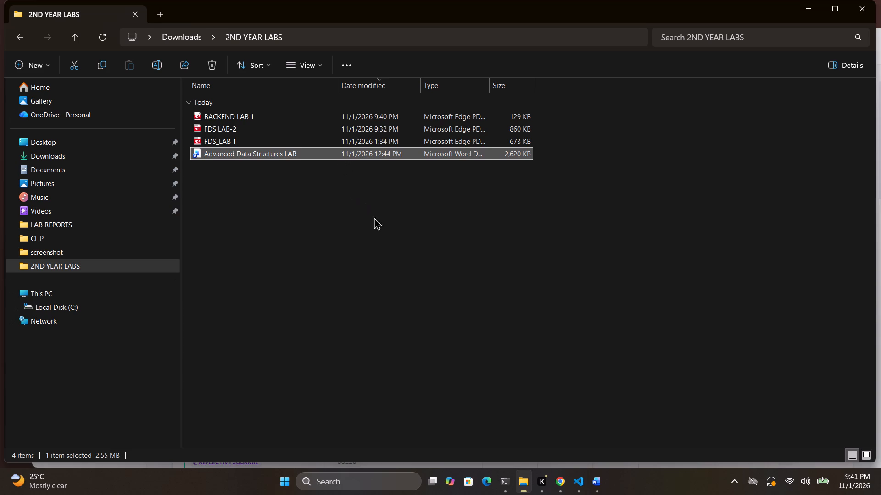
double_click(411, 151)
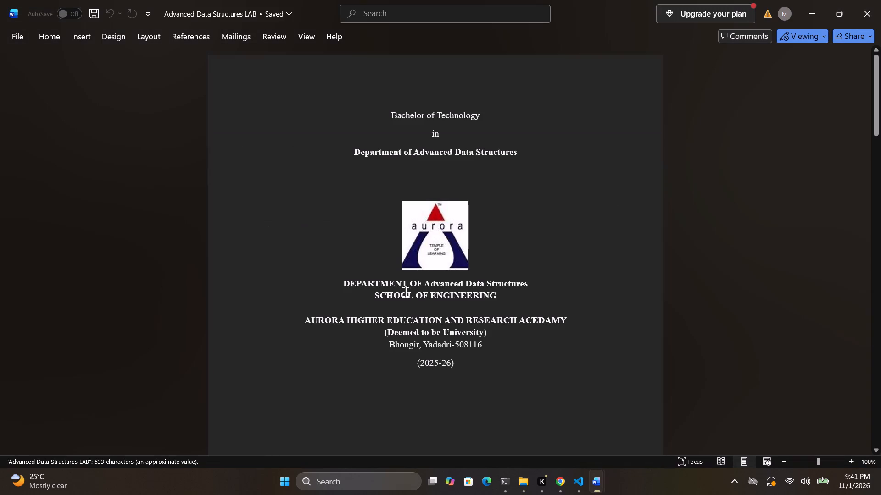
Look through the lab document's cover page, certificate page and the Most Frequent Element coding practice screenshot.
scroll(405, 295, "down", 1)
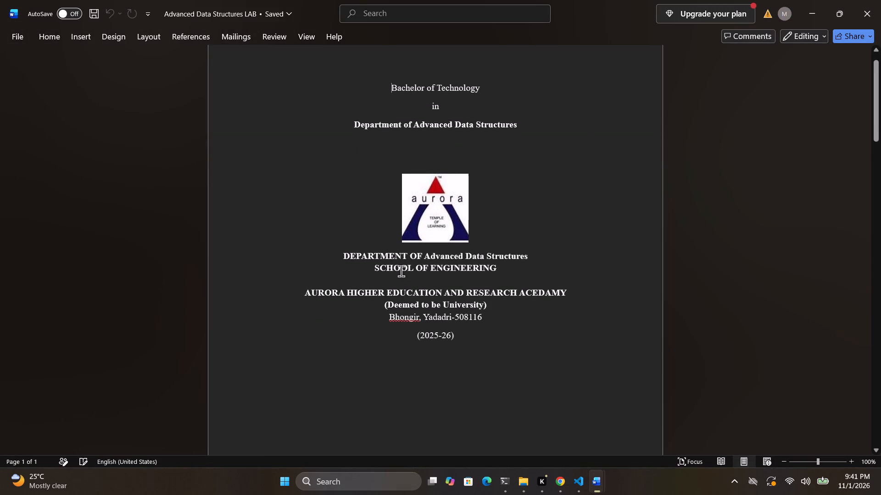
scroll(401, 271, "down", 1)
scroll(401, 271, "up", 2)
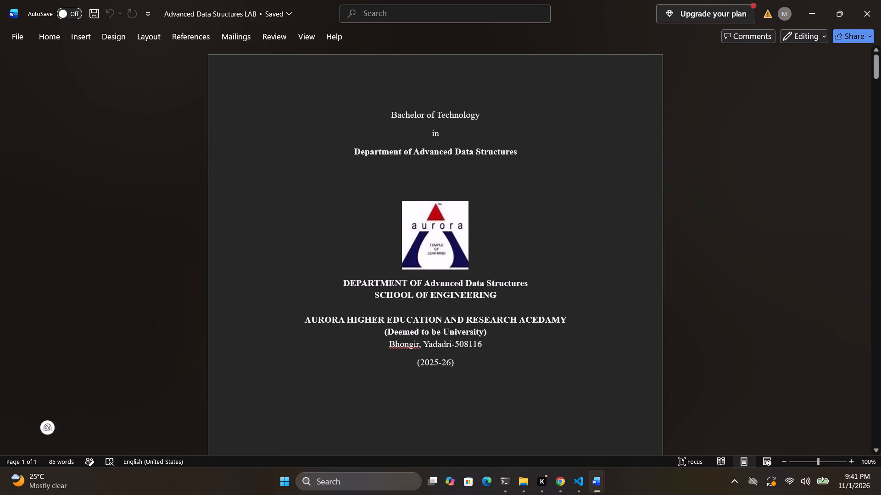
scroll(413, 264, "up", 5)
scroll(413, 264, "down", 3)
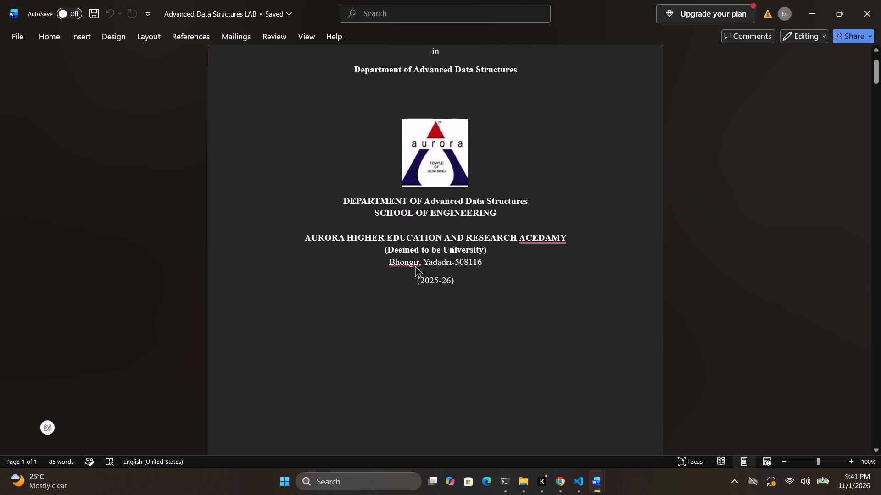
scroll(415, 265, "down", 6)
scroll(441, 306, "down", 6)
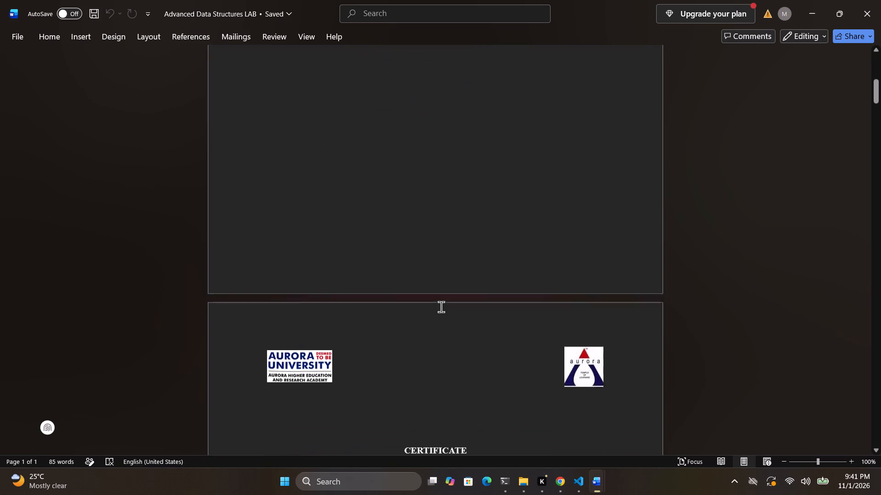
scroll(441, 307, "down", 17)
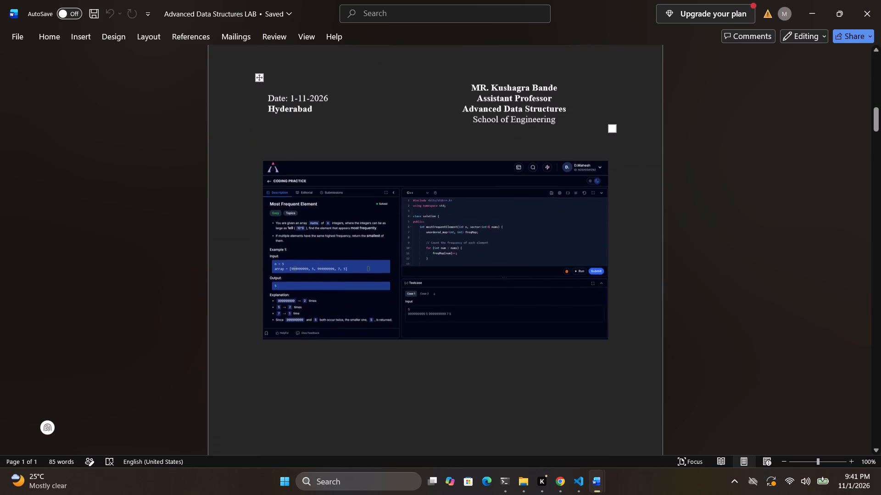
scroll(441, 308, "down", 4)
scroll(441, 308, "up", 3)
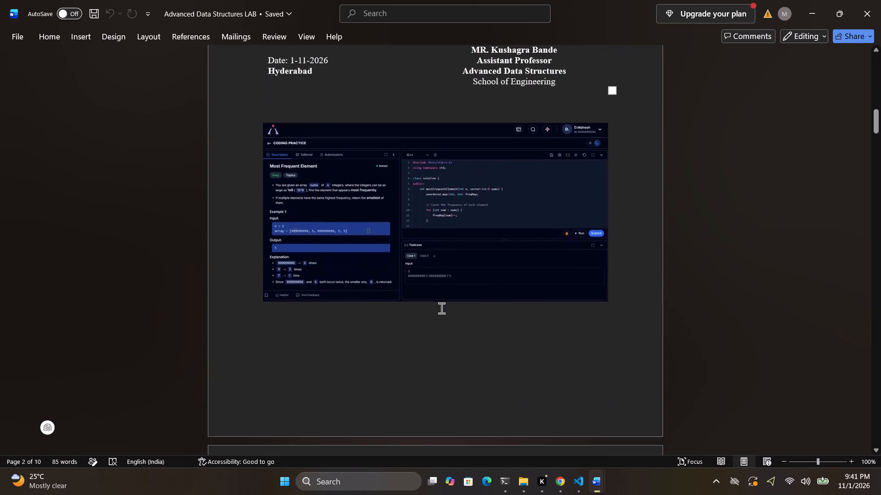
scroll(441, 308, "up", 1)
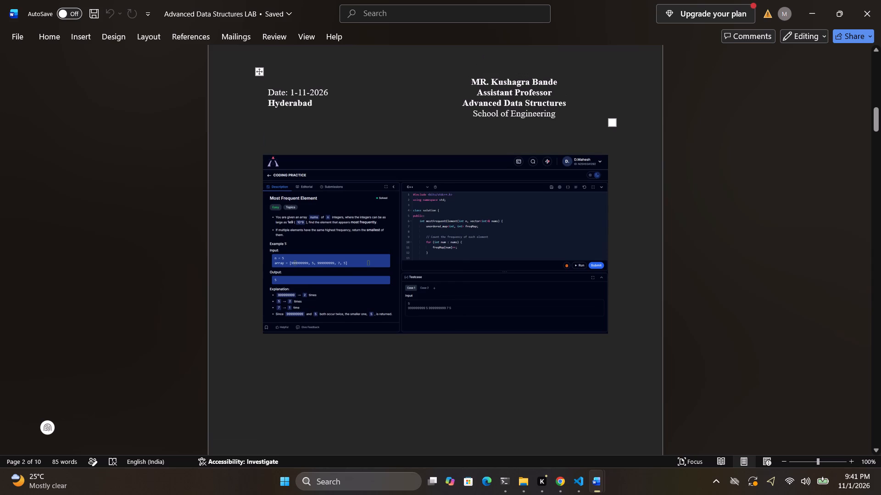